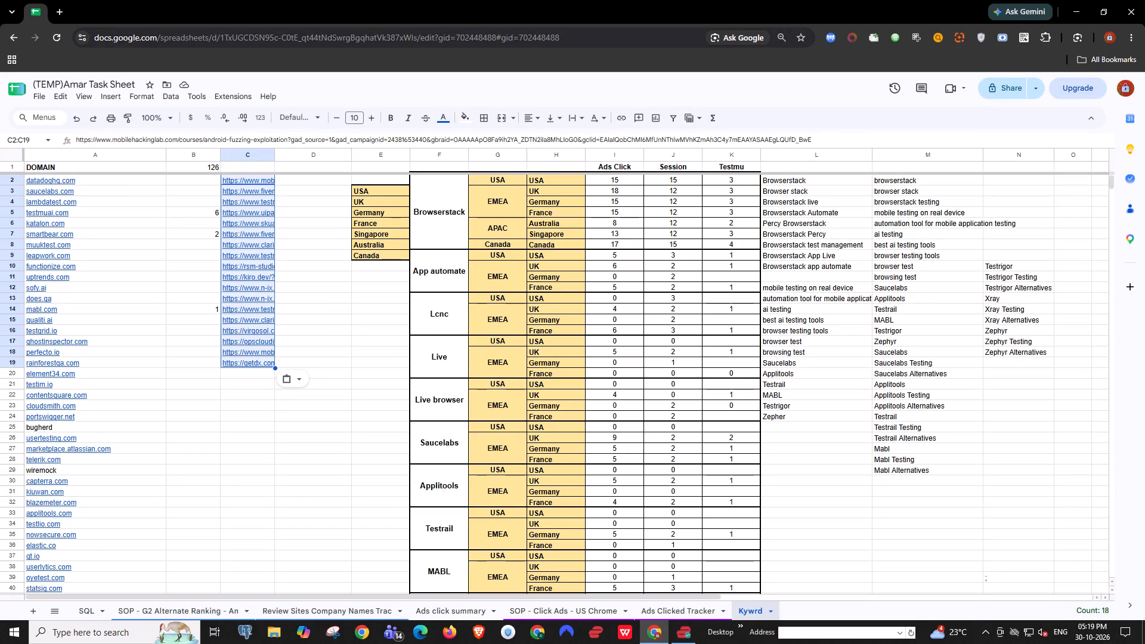
Search Google for "ivar" in a new browser window and show the image results.
{"action": "left_click", "coordinate": [69, 11]}
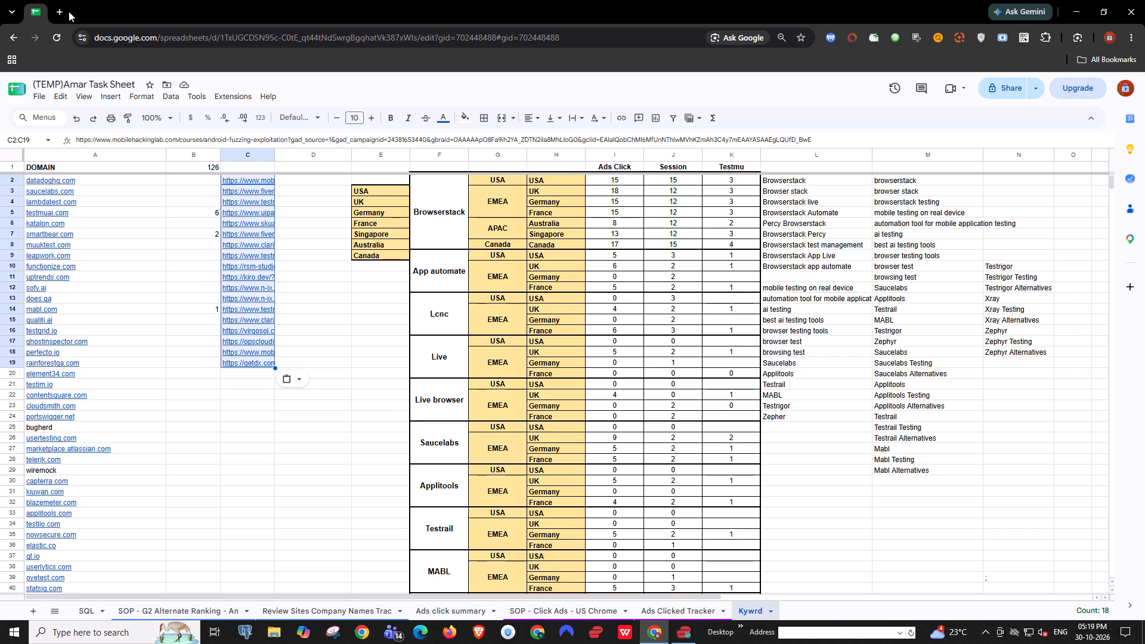
{"action": "key", "text": "ctrl+n"}
{"action": "type", "text": "it"}
{"action": "key", "text": "BackSpace"}
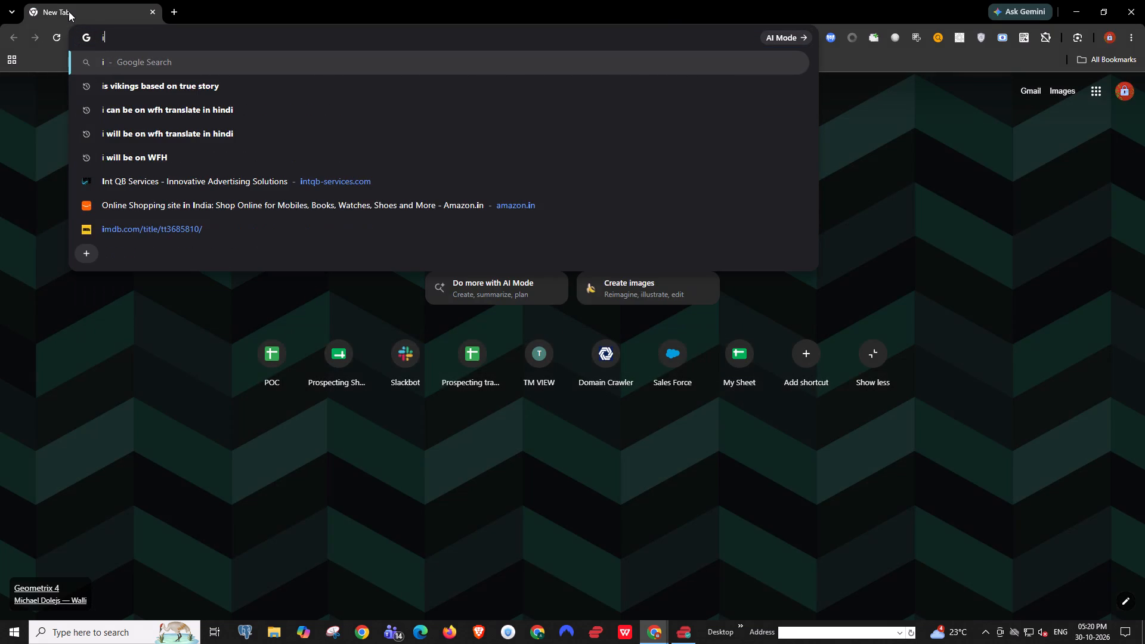
{"action": "type", "text": "var"}
{"action": "key", "text": "space"}
{"action": "key", "text": "Return"}
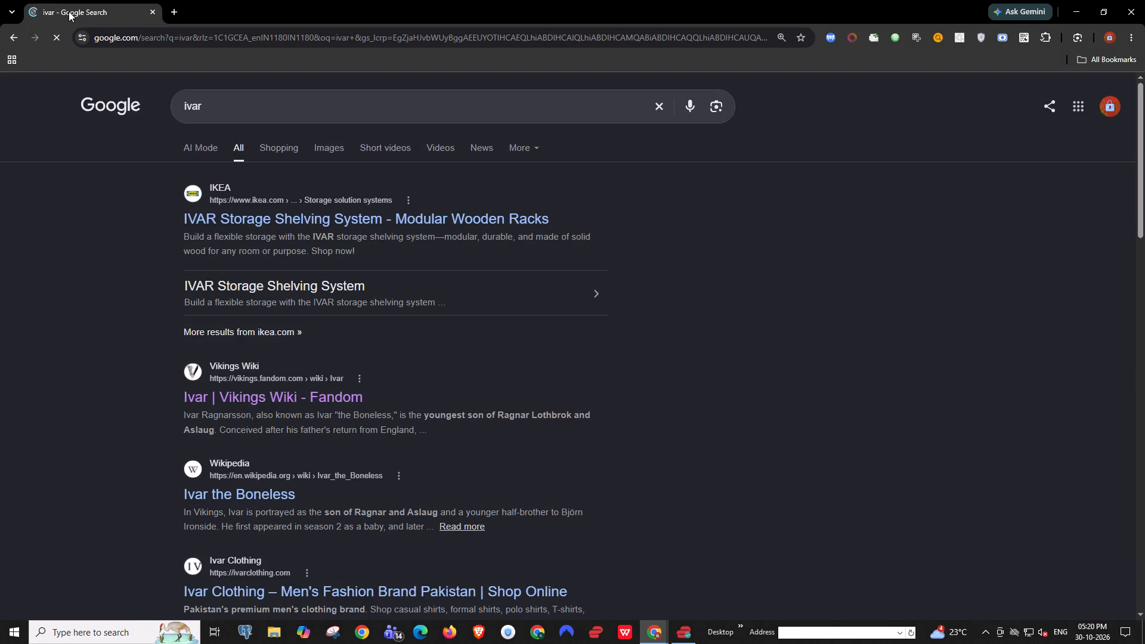
{"action": "left_click", "coordinate": [319, 137]}
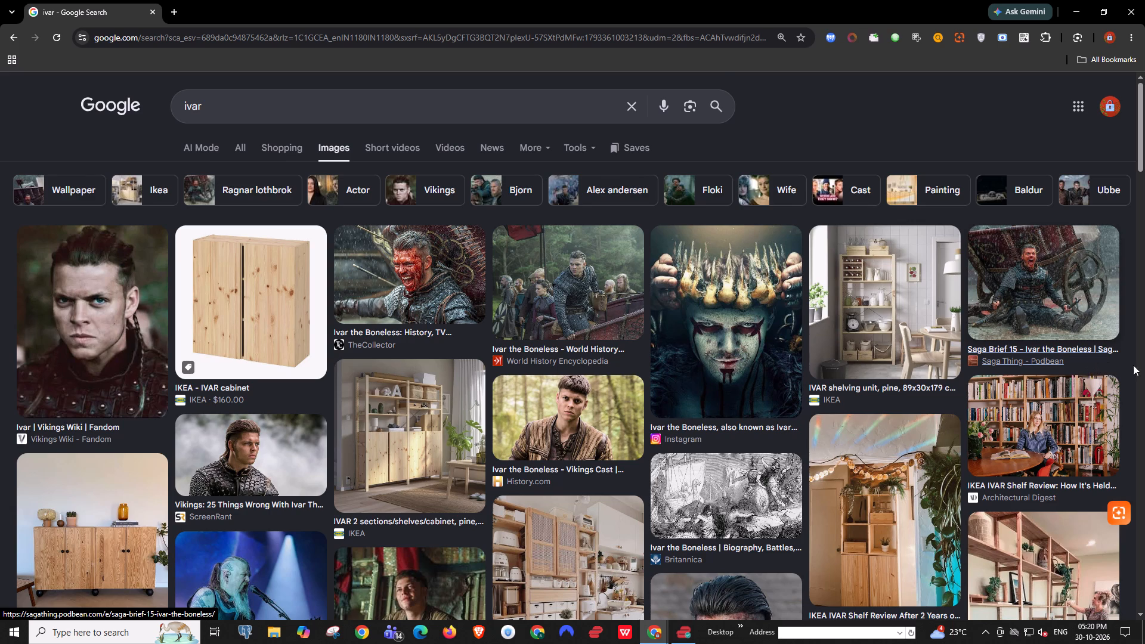
Look through the "ivar" image results and open the Instagram picture of Ivar the Boneless in dark armour.
{"action": "scroll", "coordinate": [1144, 375], "scroll_direction": "down", "scroll_amount": 4}
{"action": "scroll", "coordinate": [934, 370], "scroll_direction": "up", "scroll_amount": 3}
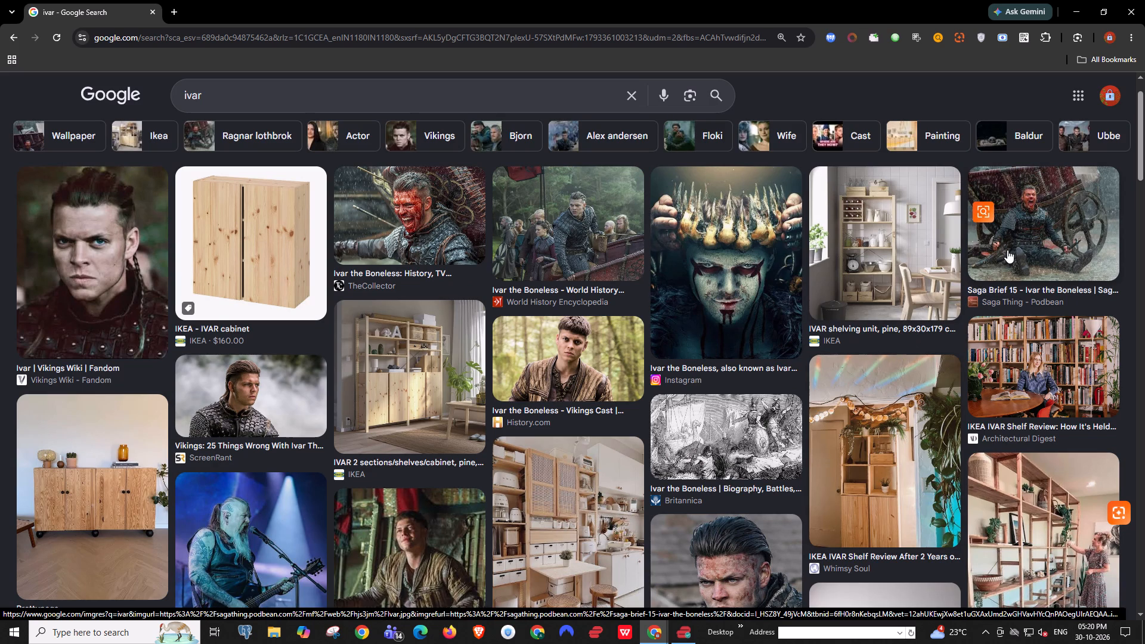
{"action": "scroll", "coordinate": [606, 642], "scroll_direction": "down", "scroll_amount": 3}
{"action": "scroll", "coordinate": [586, 482], "scroll_direction": "down", "scroll_amount": 3}
{"action": "scroll", "coordinate": [586, 481], "scroll_direction": "up", "scroll_amount": 1}
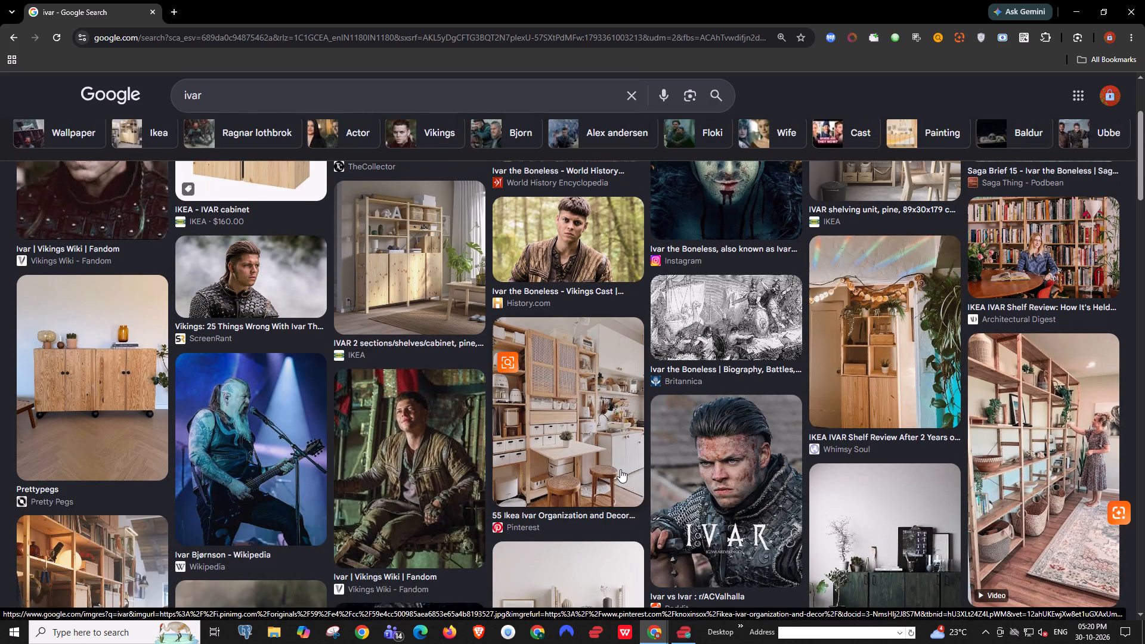
{"action": "scroll", "coordinate": [351, 427], "scroll_direction": "down", "scroll_amount": 3}
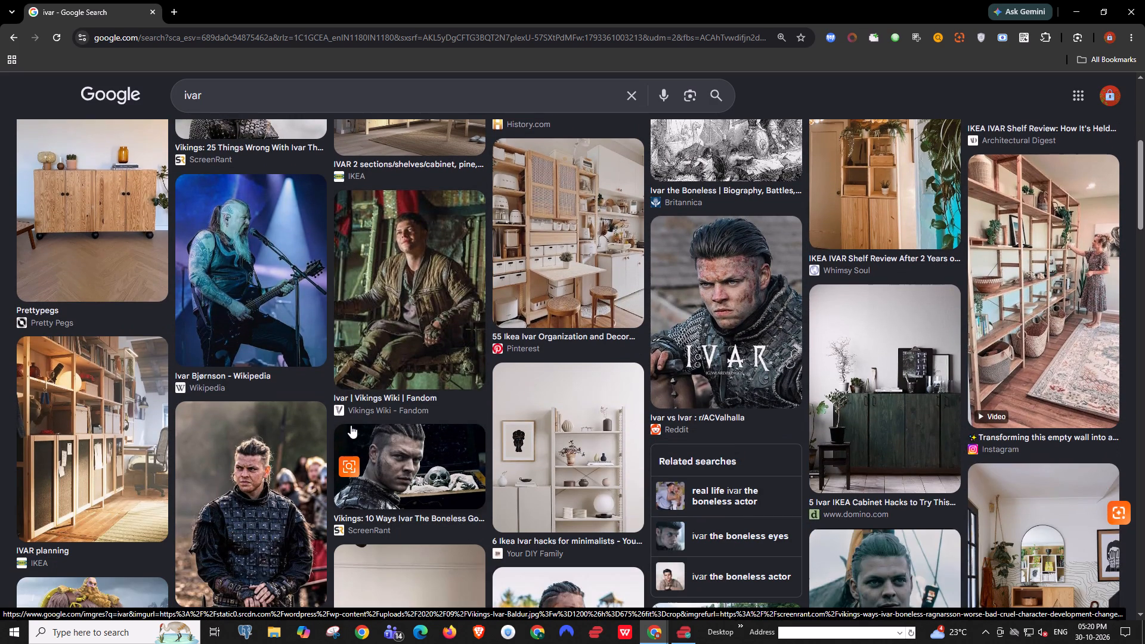
{"action": "scroll", "coordinate": [396, 413], "scroll_direction": "down", "scroll_amount": 4}
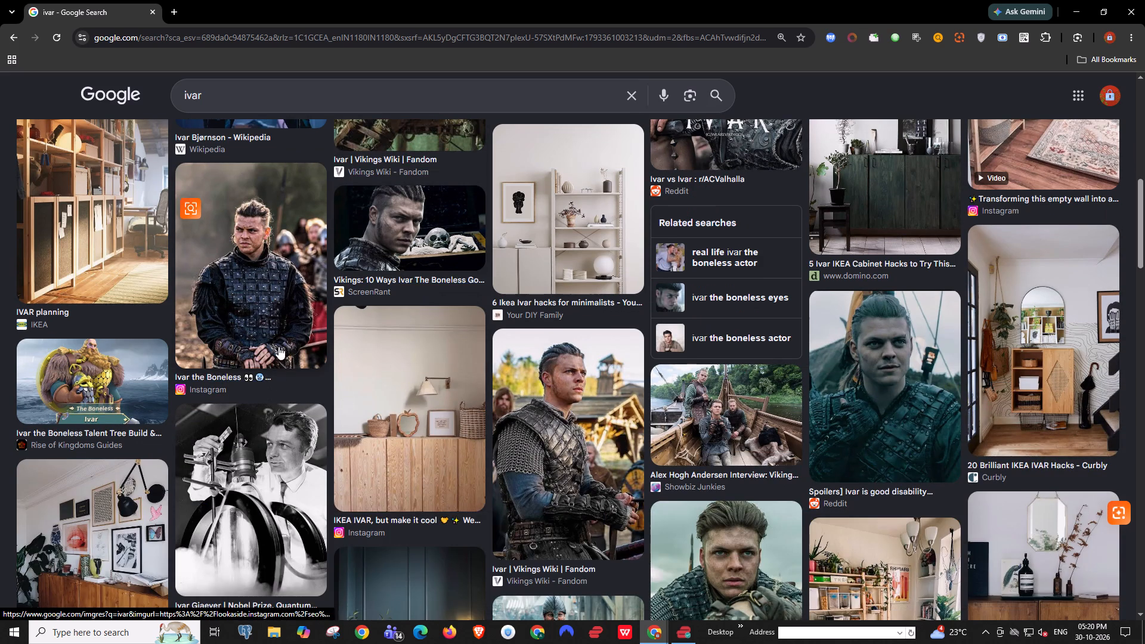
{"action": "left_click", "coordinate": [286, 300]}
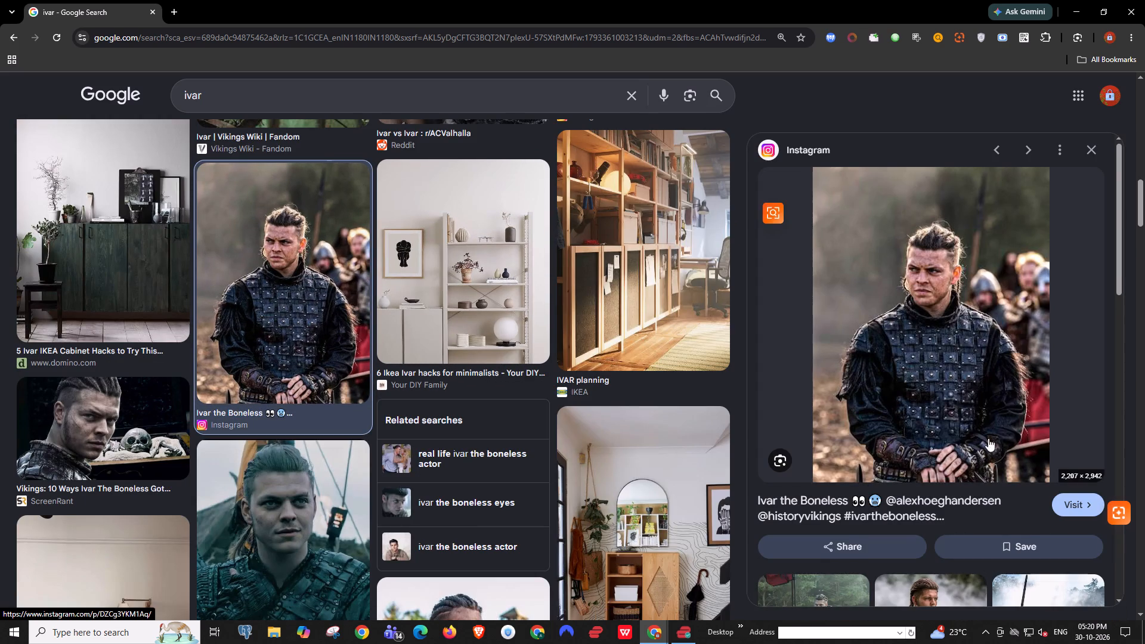
Browse the related images, previewing the Instagram battlefield picture and the World History Encyclopedia picture of Ivar the Boneless.
{"action": "scroll", "coordinate": [987, 438], "scroll_direction": "down", "scroll_amount": 4}
{"action": "left_click", "coordinate": [1027, 420]}
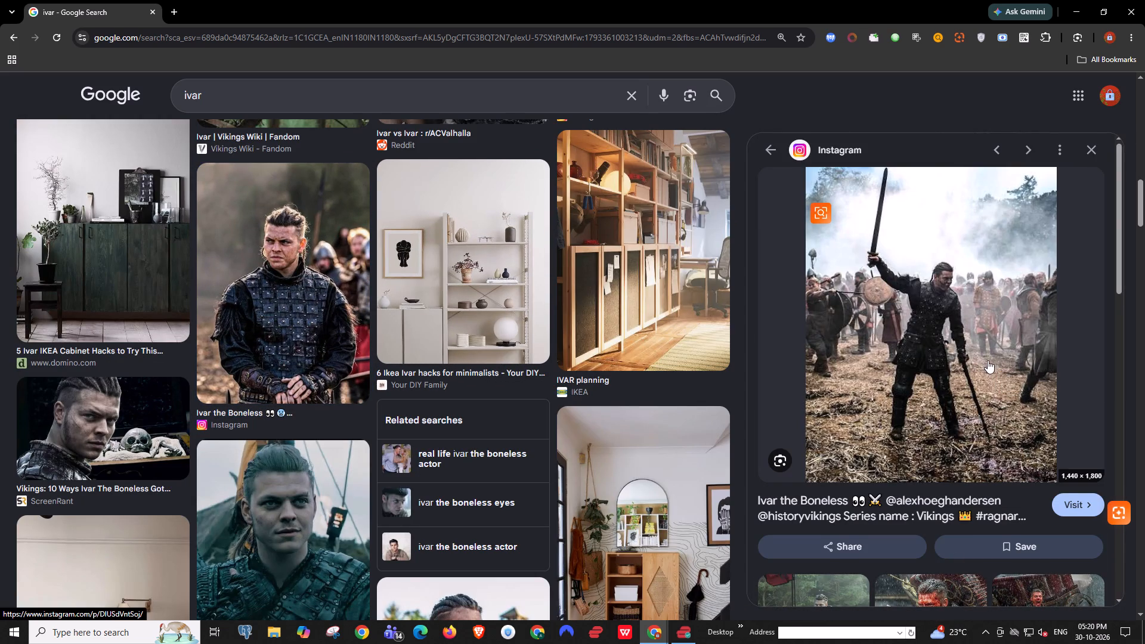
{"action": "scroll", "coordinate": [974, 386], "scroll_direction": "down", "scroll_amount": 4}
{"action": "scroll", "coordinate": [972, 394], "scroll_direction": "up", "scroll_amount": 1}
{"action": "scroll", "coordinate": [971, 394], "scroll_direction": "down", "scroll_amount": 5}
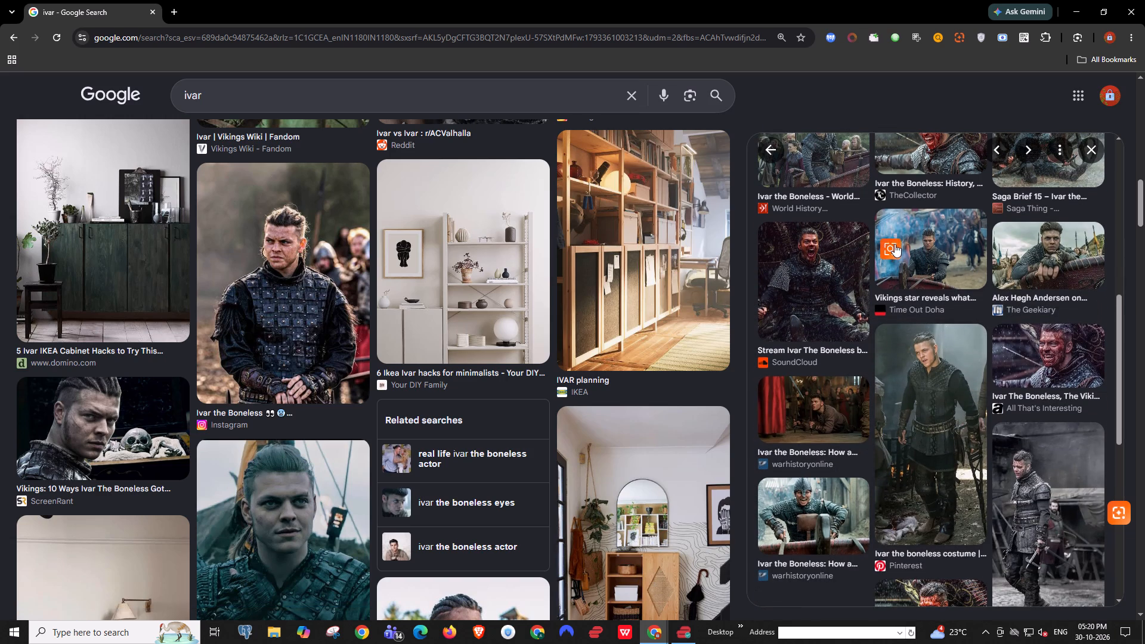
{"action": "left_click", "coordinate": [849, 166]}
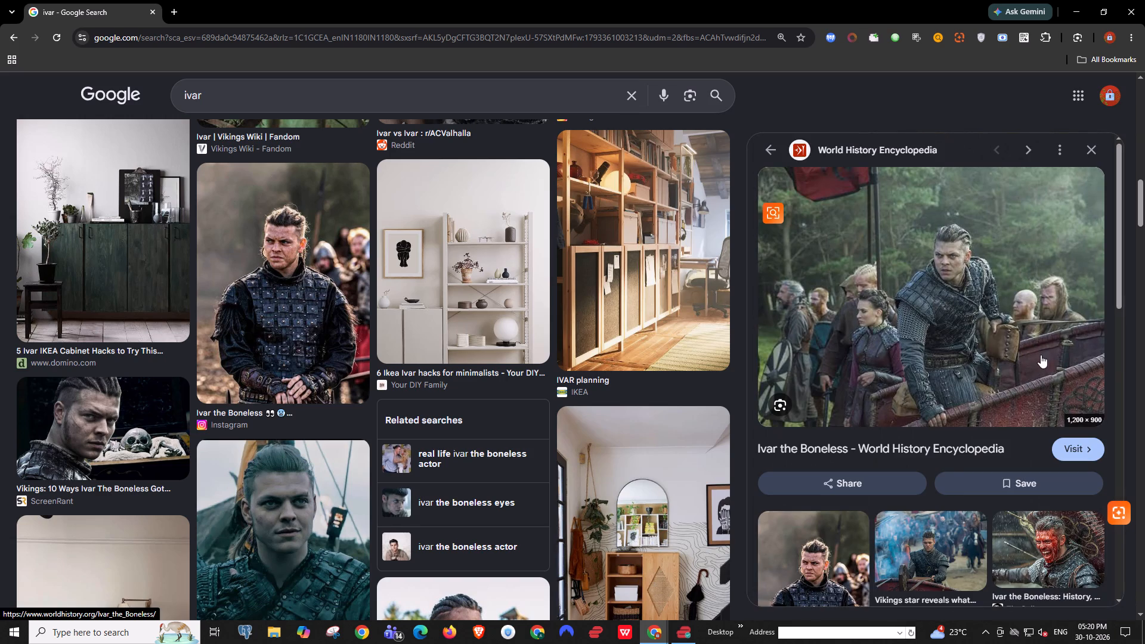
Show the image results for the related search "real life ivar the boneless actor".
{"action": "scroll", "coordinate": [890, 346], "scroll_direction": "down", "scroll_amount": 4}
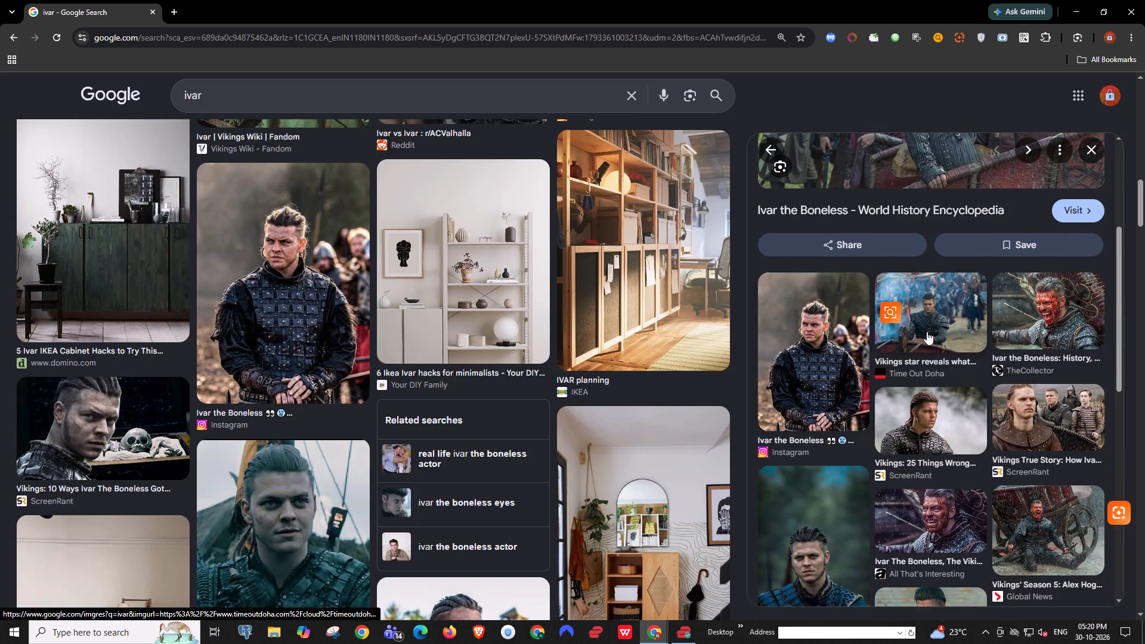
{"action": "scroll", "coordinate": [930, 332], "scroll_direction": "down", "scroll_amount": 9}
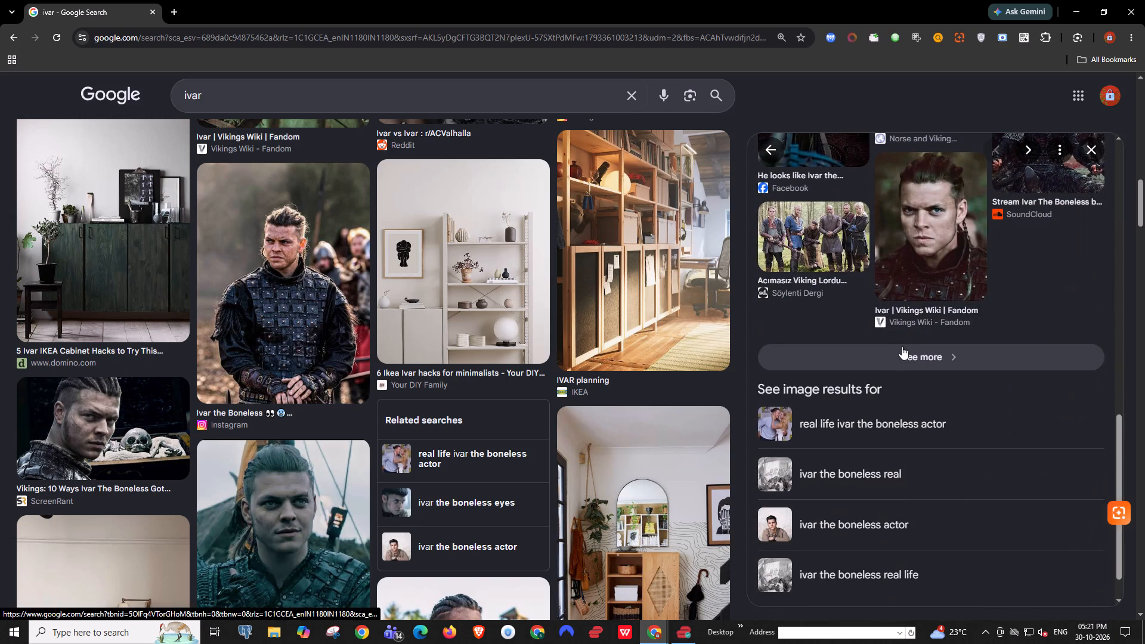
{"action": "left_click", "coordinate": [798, 425]}
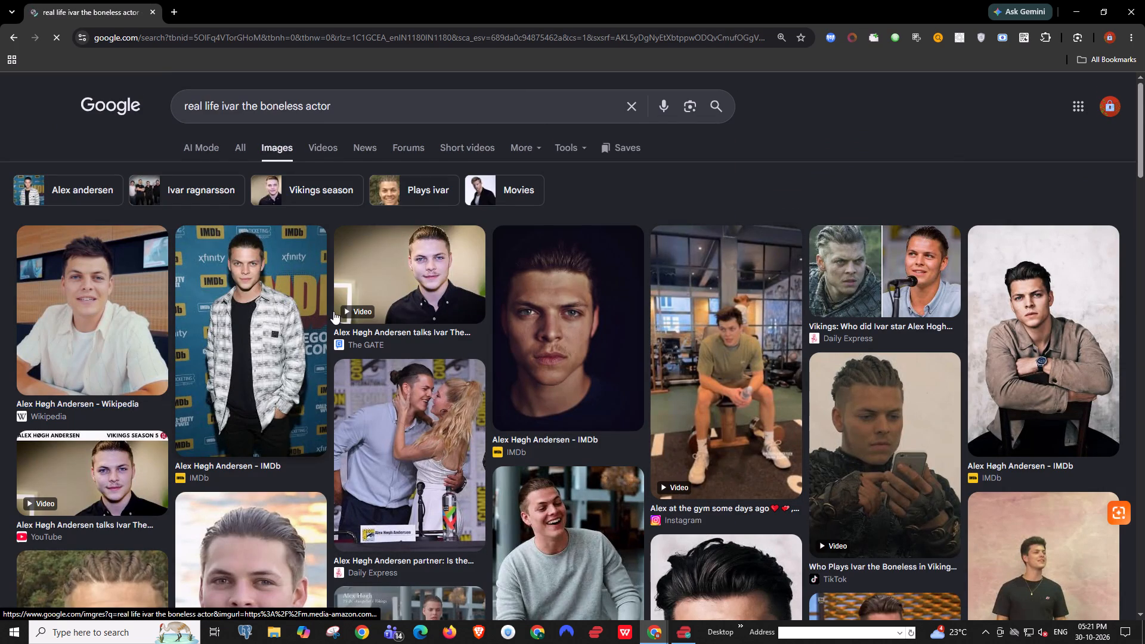
Examine the image results for the real-life actor who plays Ivar the Boneless.
{"action": "scroll", "coordinate": [617, 339], "scroll_direction": "down", "scroll_amount": 3}
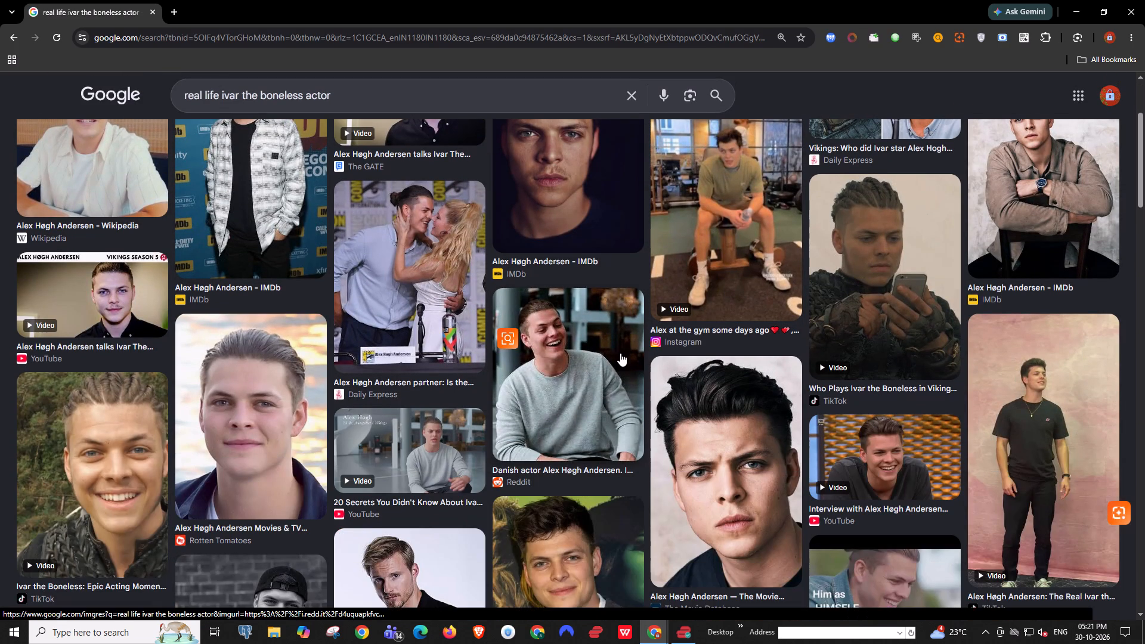
{"action": "scroll", "coordinate": [457, 395], "scroll_direction": "down", "scroll_amount": 4}
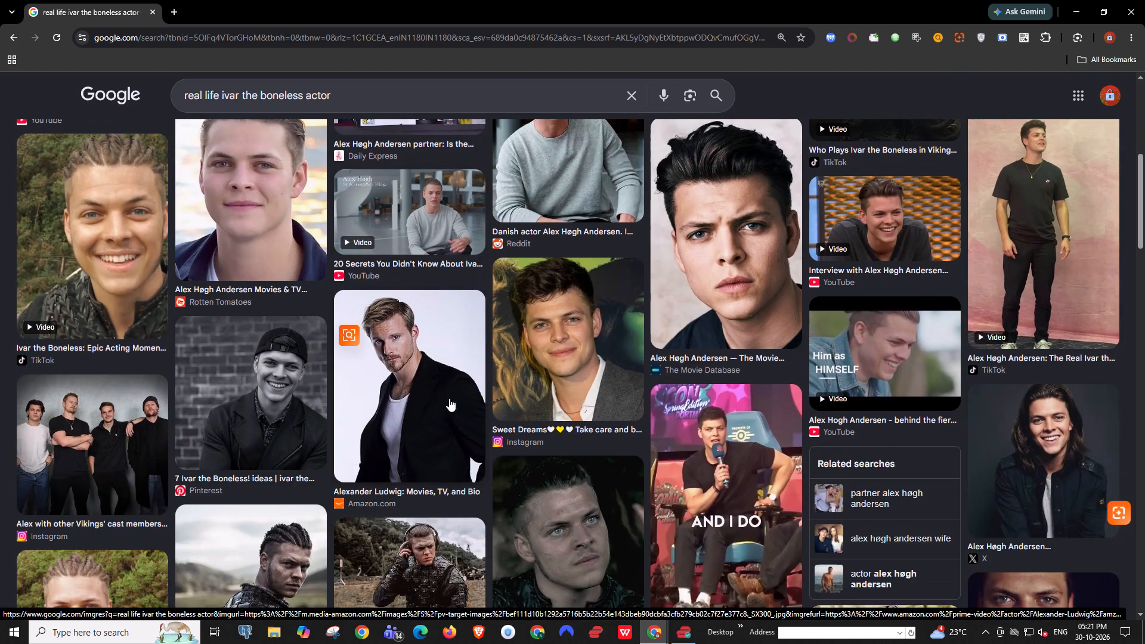
{"action": "scroll", "coordinate": [363, 386], "scroll_direction": "up", "scroll_amount": 2}
{"action": "scroll", "coordinate": [398, 388], "scroll_direction": "down", "scroll_amount": 10}
{"action": "scroll", "coordinate": [277, 460], "scroll_direction": "up", "scroll_amount": 6}
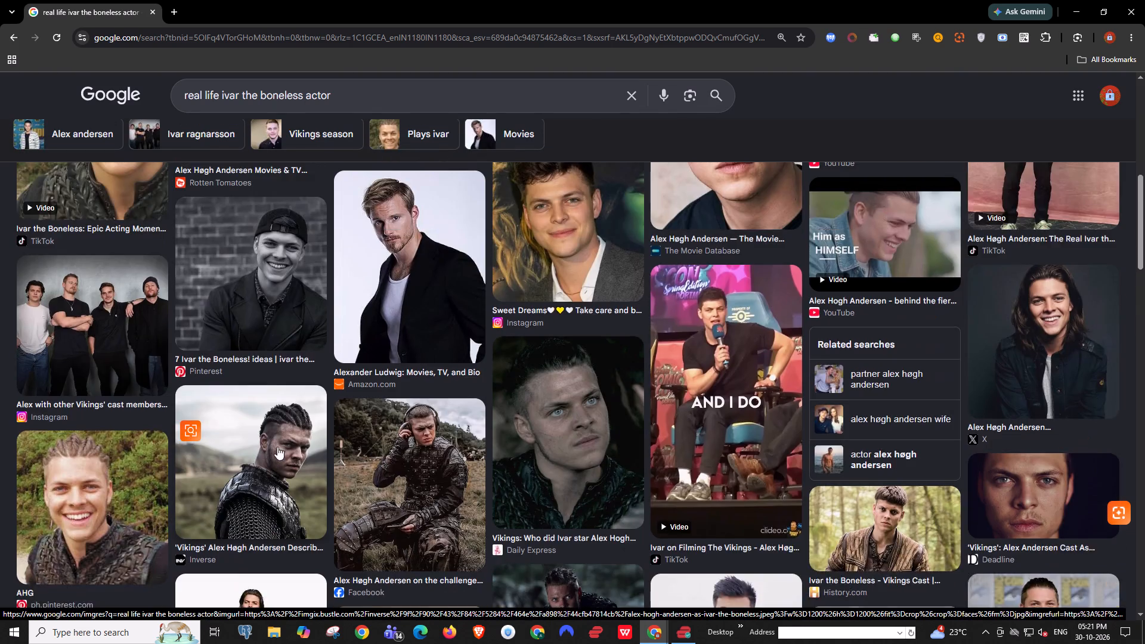
{"action": "scroll", "coordinate": [277, 417], "scroll_direction": "up", "scroll_amount": 4}
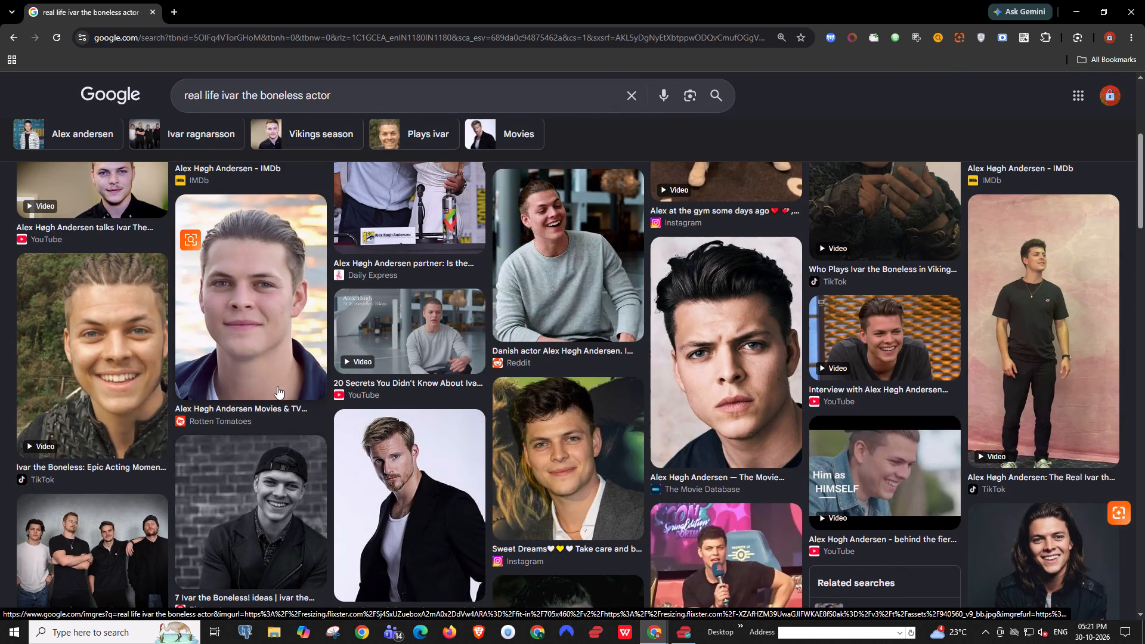
{"action": "scroll", "coordinate": [277, 397], "scroll_direction": "down", "scroll_amount": 17}
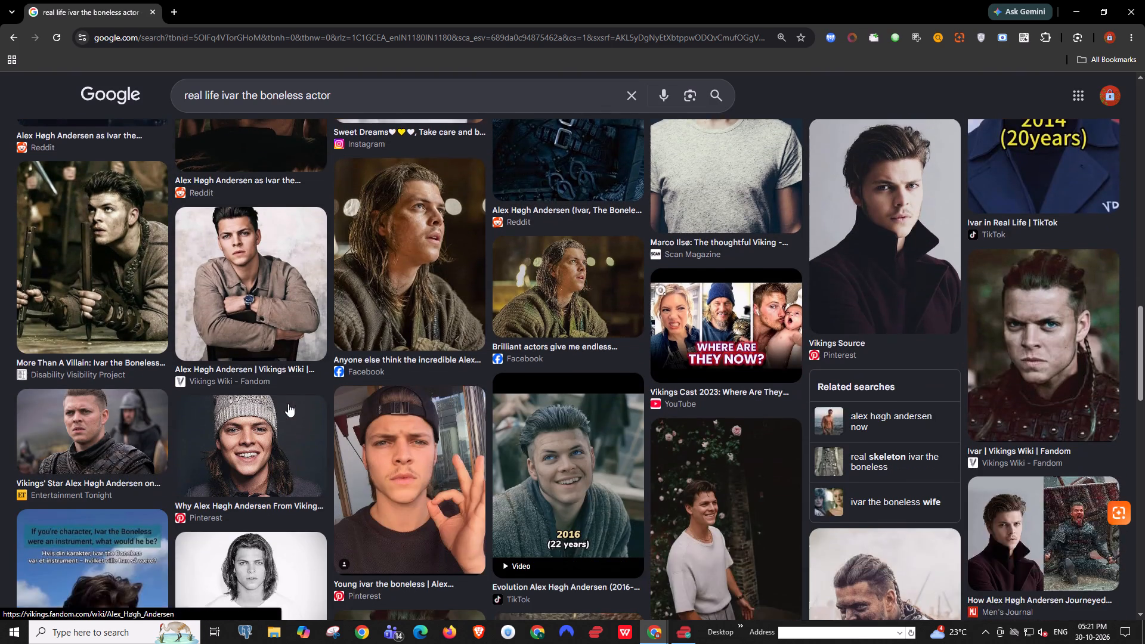
{"action": "scroll", "coordinate": [288, 404], "scroll_direction": "down", "scroll_amount": 4}
{"action": "scroll", "coordinate": [321, 530], "scroll_direction": "down", "scroll_amount": 5}
Close the tab with the "real life ivar the boneless actor" image results.
{"action": "middle_click", "coordinate": [117, 6]}
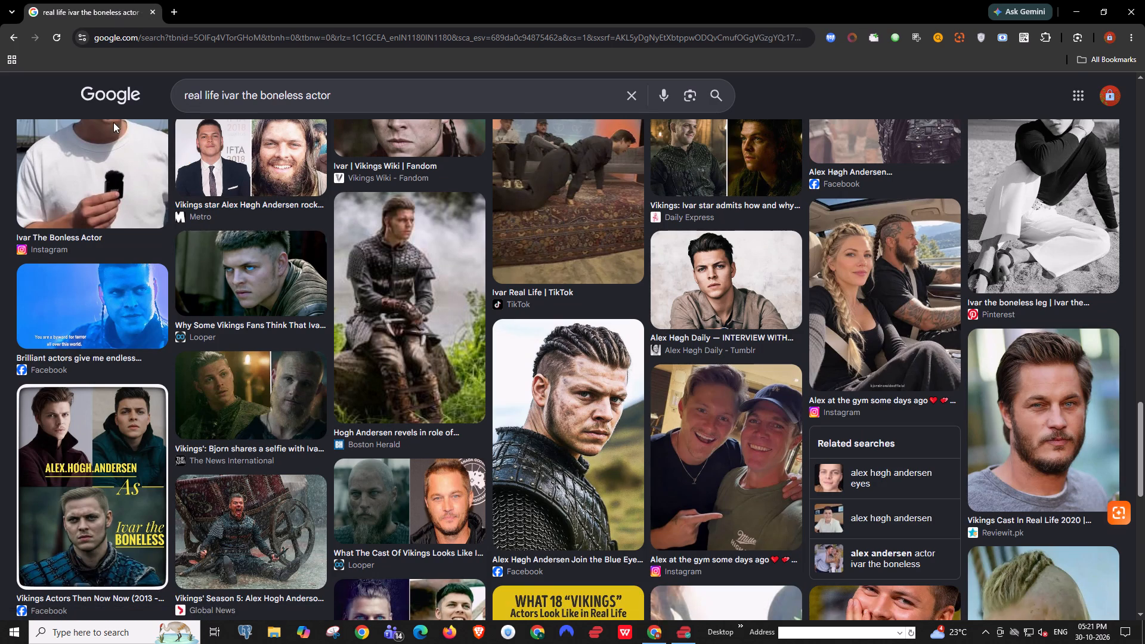
Clear the pasted URLs from cells C2:C19 of the Kywrd sheet.
{"action": "key", "text": "Delete"}
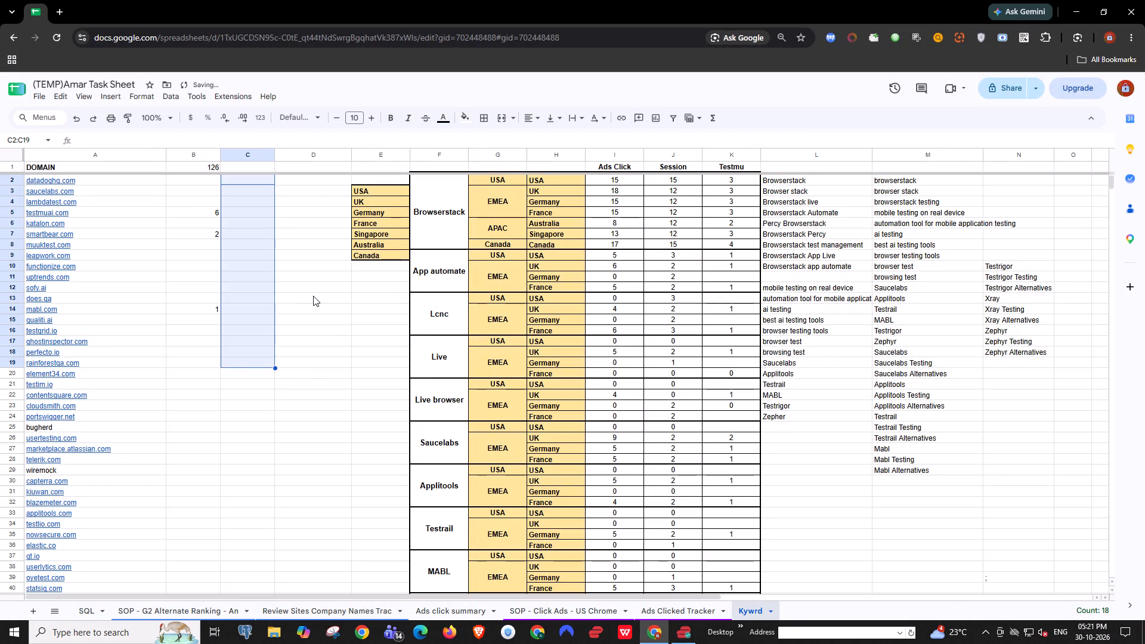
{"action": "scroll", "coordinate": [314, 296], "scroll_direction": "up", "scroll_amount": 5}
Set the count for testmuai.com in cell B5 to 37, matching the Testmu column total.
{"action": "left_click", "coordinate": [239, 213]}
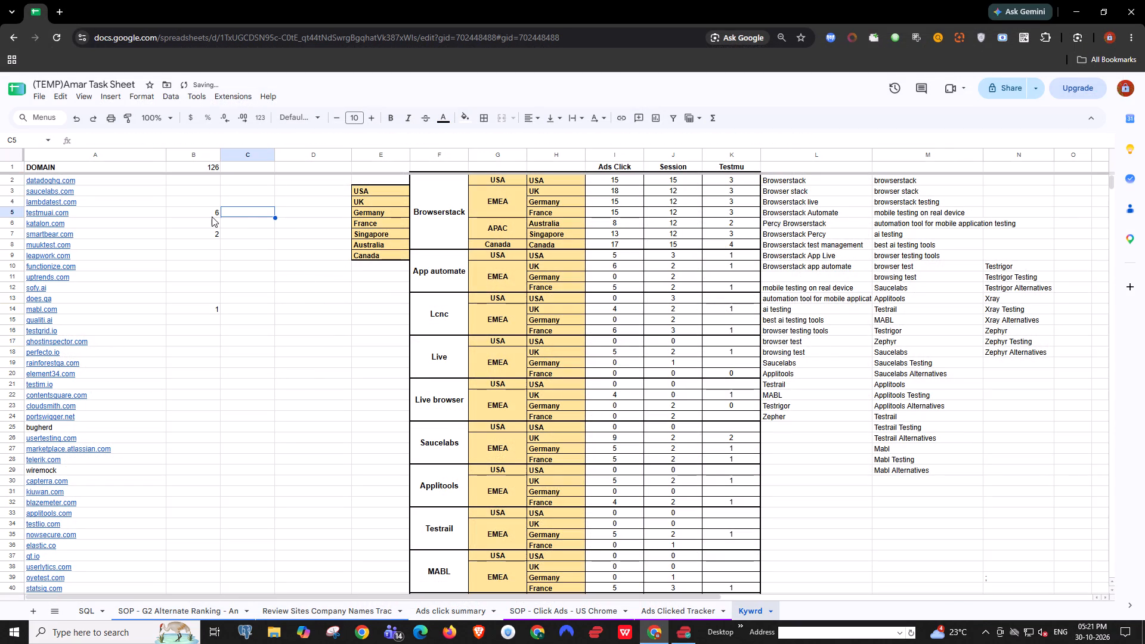
{"action": "left_click", "coordinate": [212, 216]}
{"action": "scroll", "coordinate": [581, 329], "scroll_direction": "down", "scroll_amount": 3}
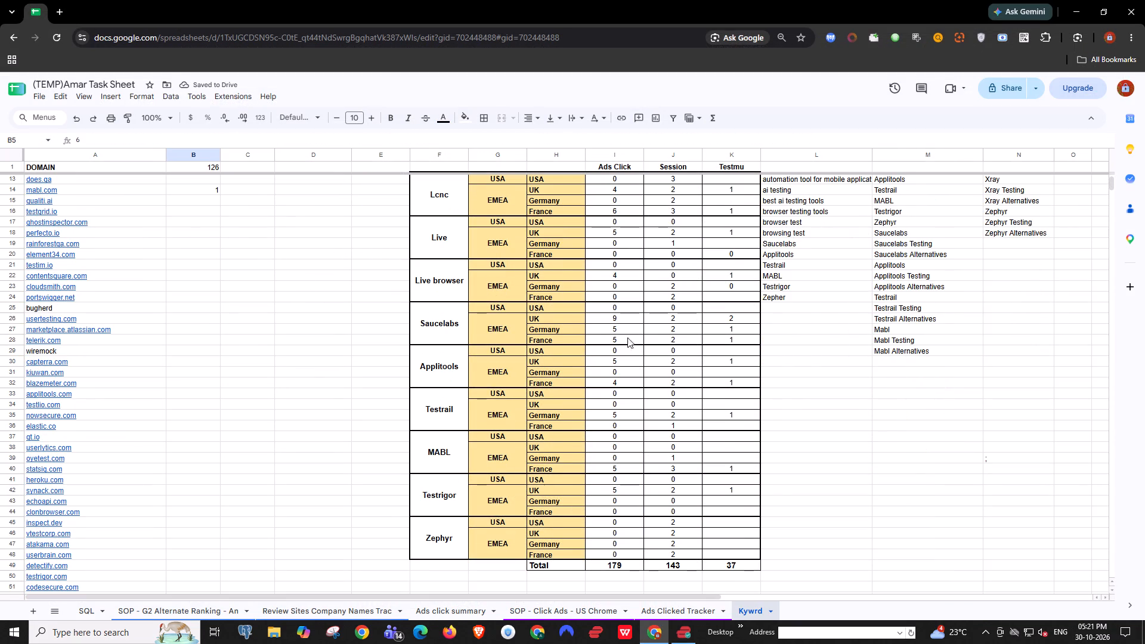
{"action": "scroll", "coordinate": [457, 340], "scroll_direction": "up", "scroll_amount": 8}
{"action": "type", "text": "37"}
{"action": "key", "text": "Return"}
{"action": "scroll", "coordinate": [516, 361], "scroll_direction": "up", "scroll_amount": 4}
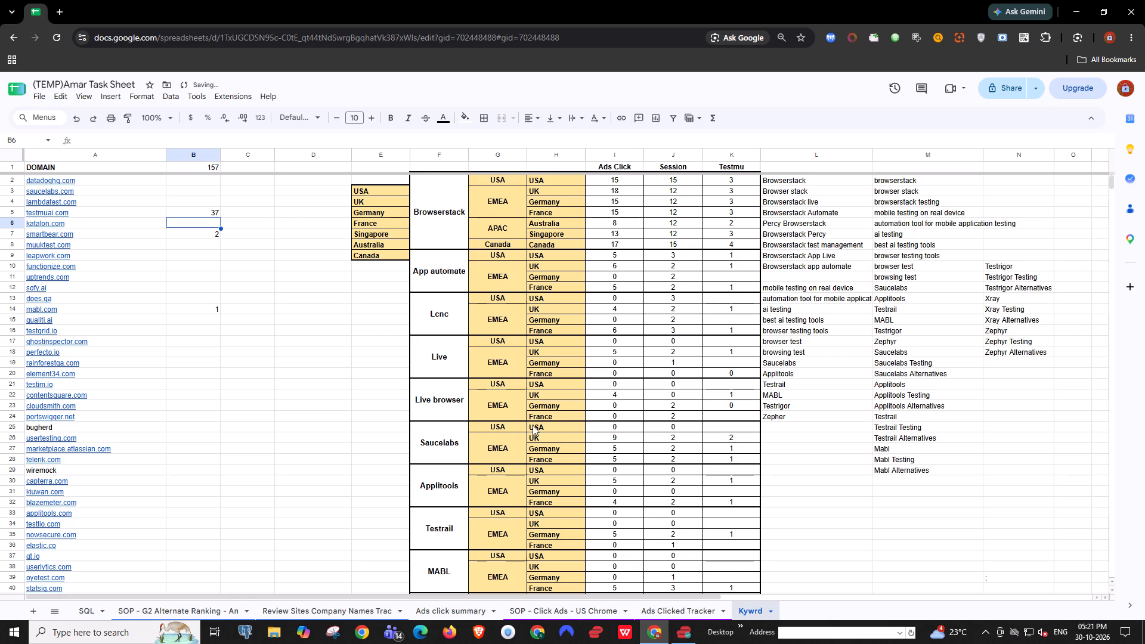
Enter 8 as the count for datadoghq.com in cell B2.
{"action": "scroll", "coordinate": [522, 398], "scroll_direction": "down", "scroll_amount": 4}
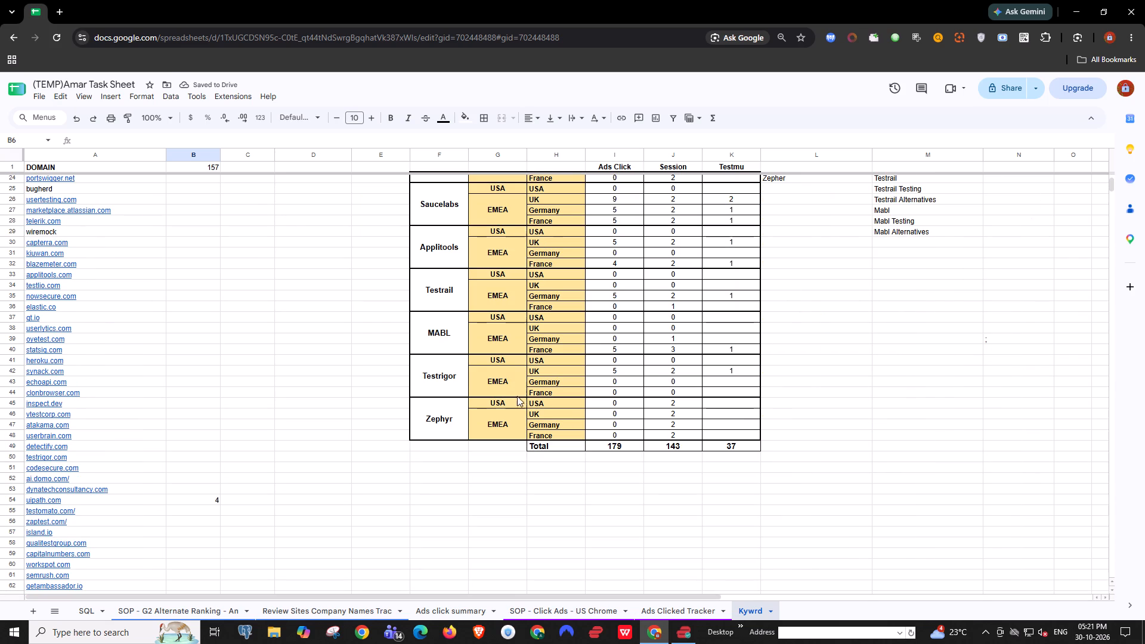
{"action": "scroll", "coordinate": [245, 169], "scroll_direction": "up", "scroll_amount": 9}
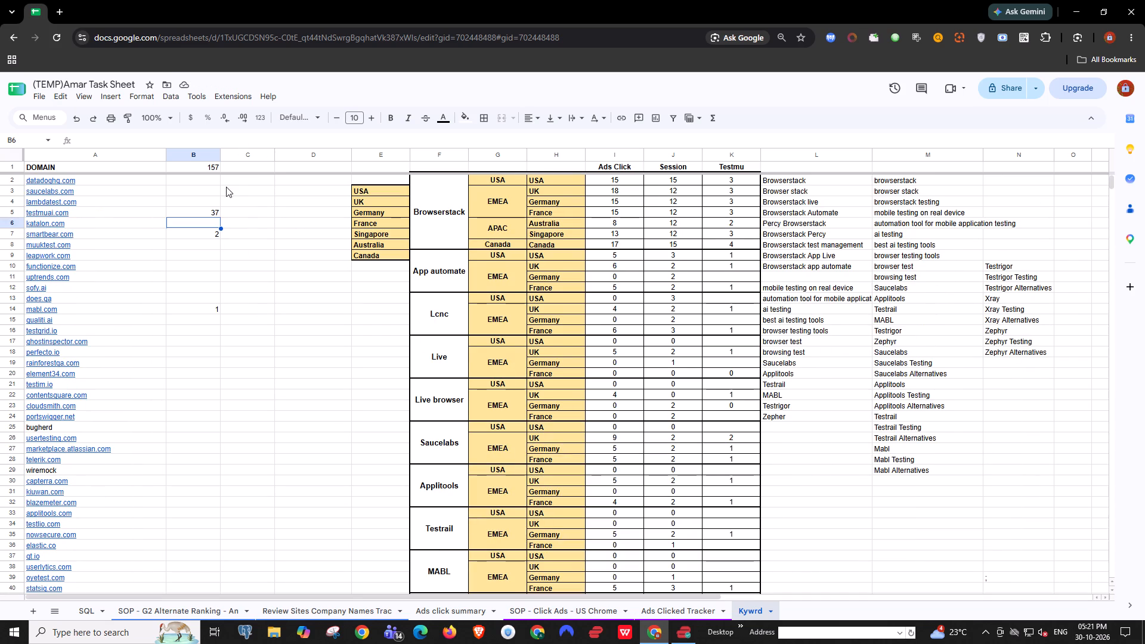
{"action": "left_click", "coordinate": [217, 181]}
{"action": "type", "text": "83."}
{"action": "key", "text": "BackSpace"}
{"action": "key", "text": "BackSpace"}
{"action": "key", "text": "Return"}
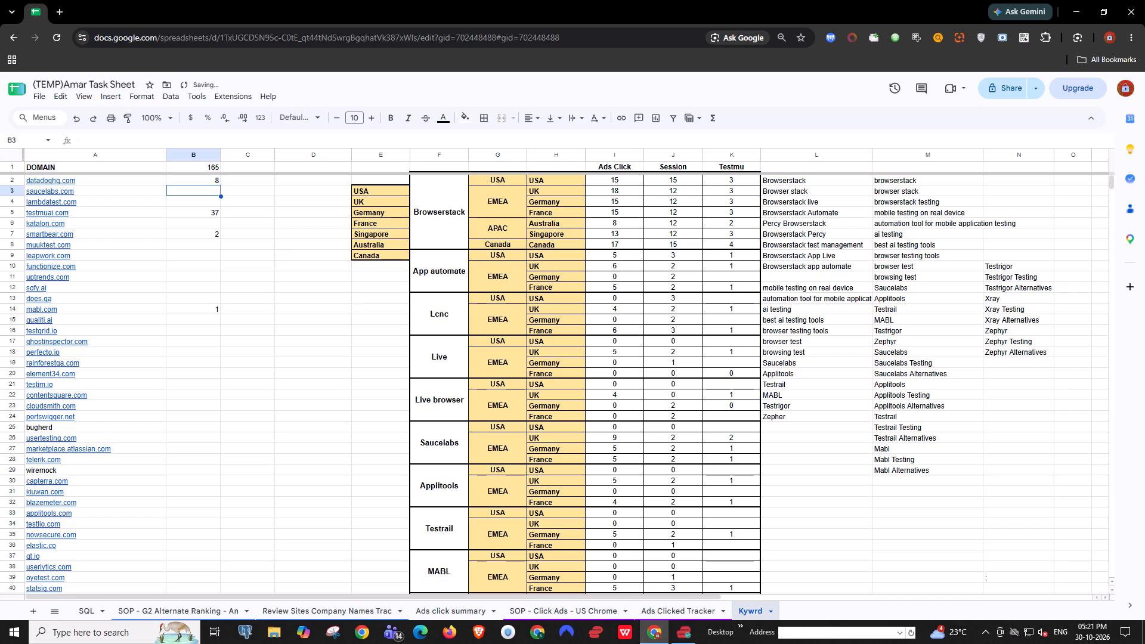
Enter 6 as the count for saucelabs.com in cell B3.
{"action": "key", "text": "6"}
{"action": "key", "text": "Return"}
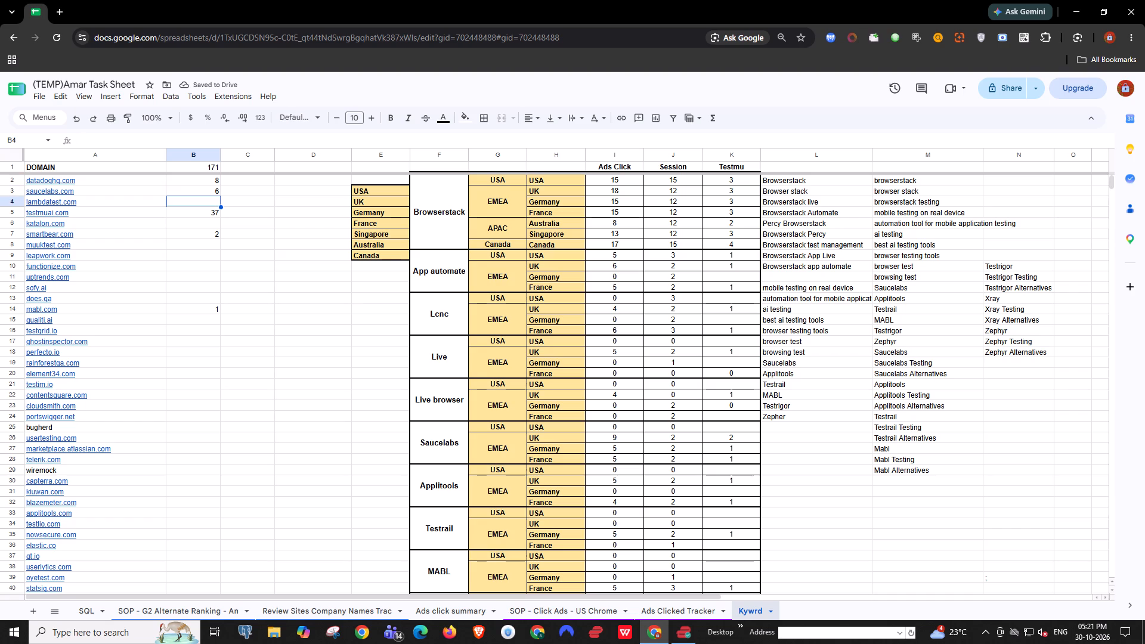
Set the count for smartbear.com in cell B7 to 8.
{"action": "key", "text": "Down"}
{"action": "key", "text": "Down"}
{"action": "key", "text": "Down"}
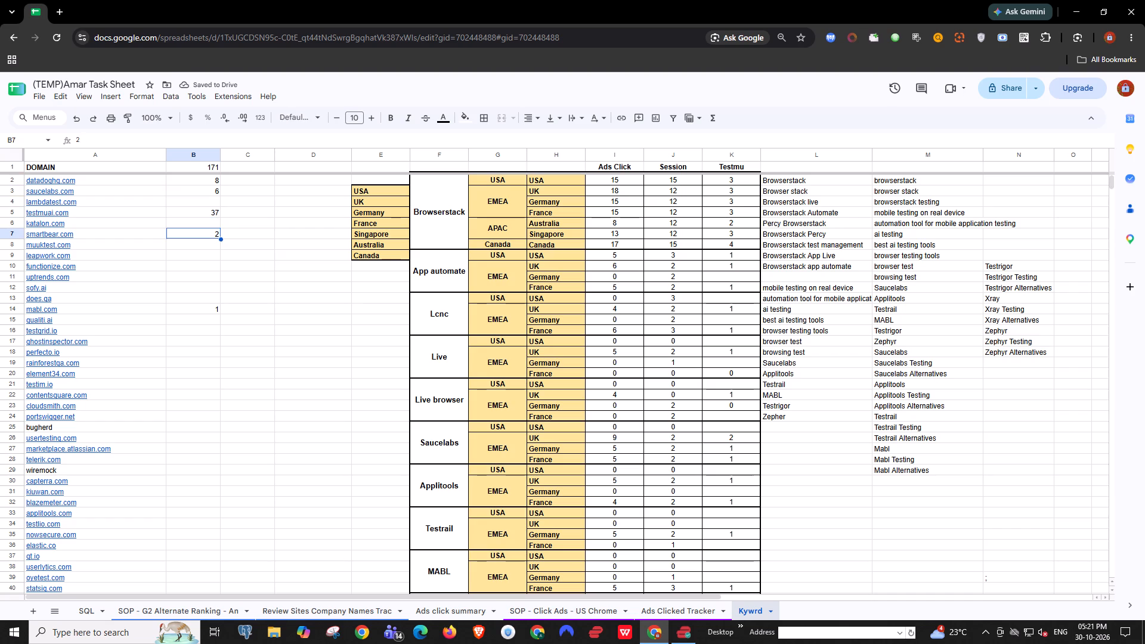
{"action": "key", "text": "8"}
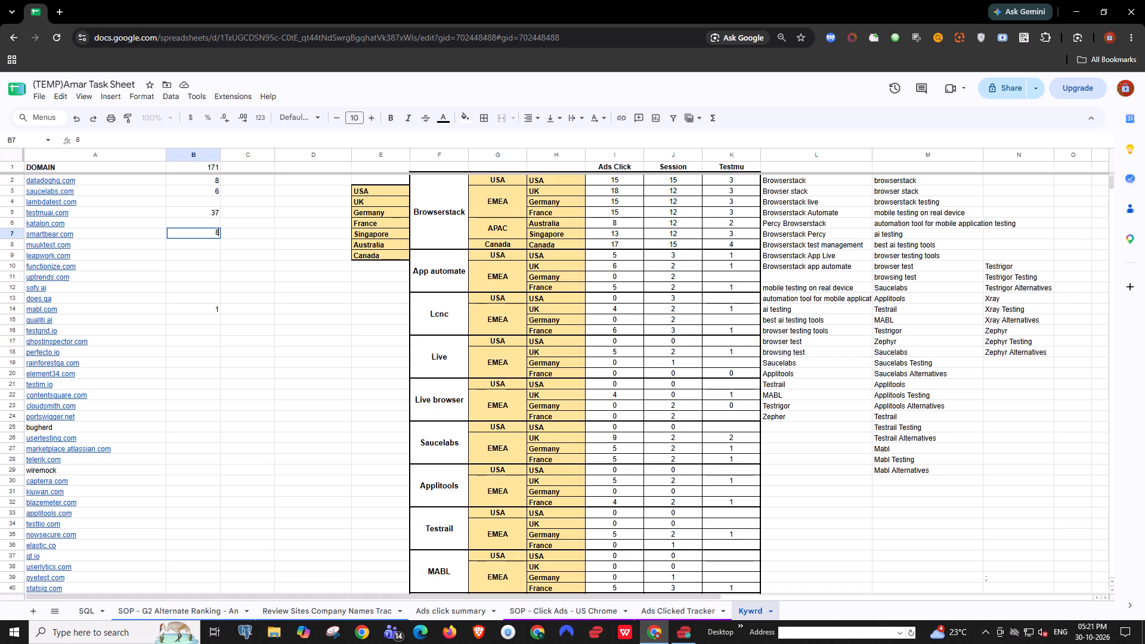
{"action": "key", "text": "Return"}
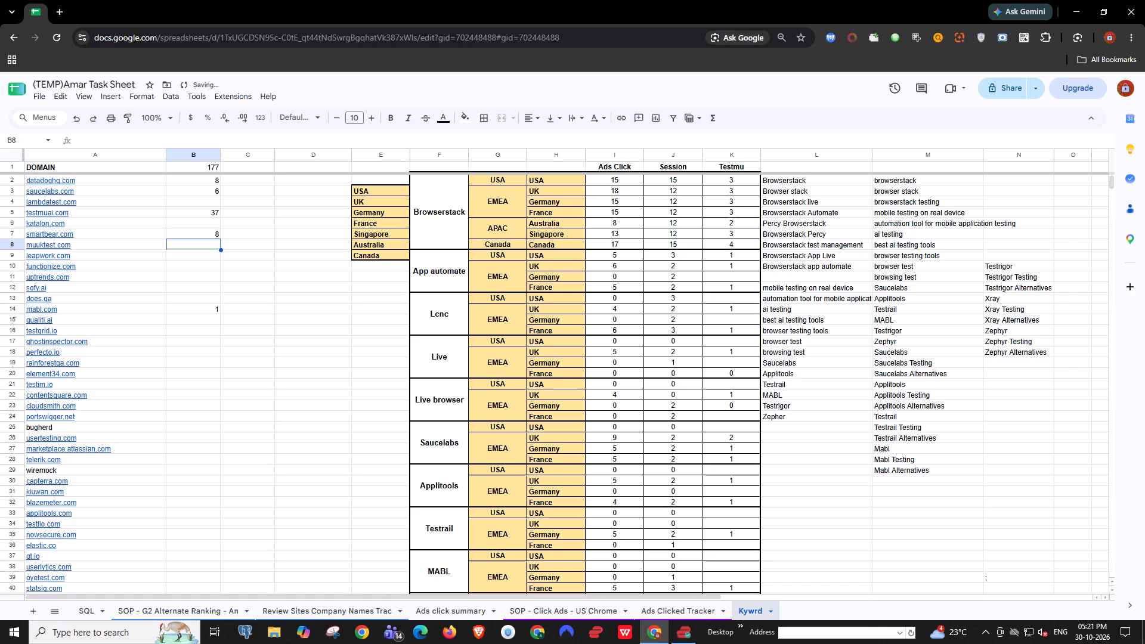
Enter 3 as the count for element34.com in cell B20.
{"action": "key", "text": "Down"}
{"action": "key", "text": "Down"}
{"action": "key", "text": "Down"}
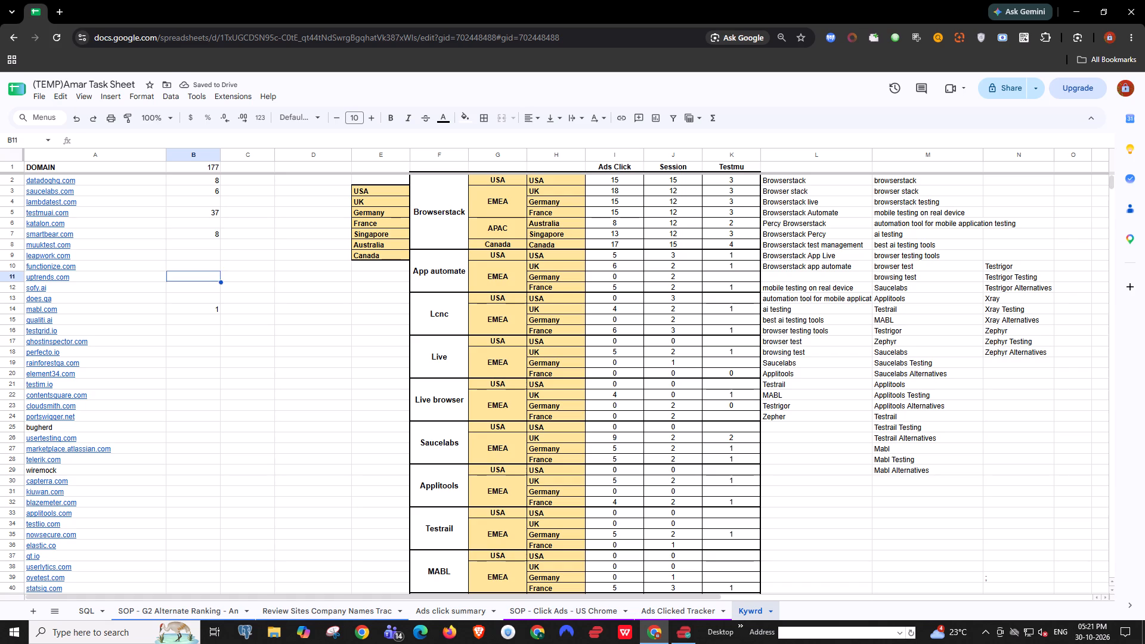
{"action": "key", "text": "Down"}
{"action": "key", "text": "Down"}
{"action": "key", "text": "Down"}
{"action": "key", "text": "Down"}
{"action": "key", "text": "Down"}
{"action": "key", "text": "Down"}
{"action": "key", "text": "Down"}
{"action": "key", "text": "Down"}
{"action": "key", "text": "Down"}
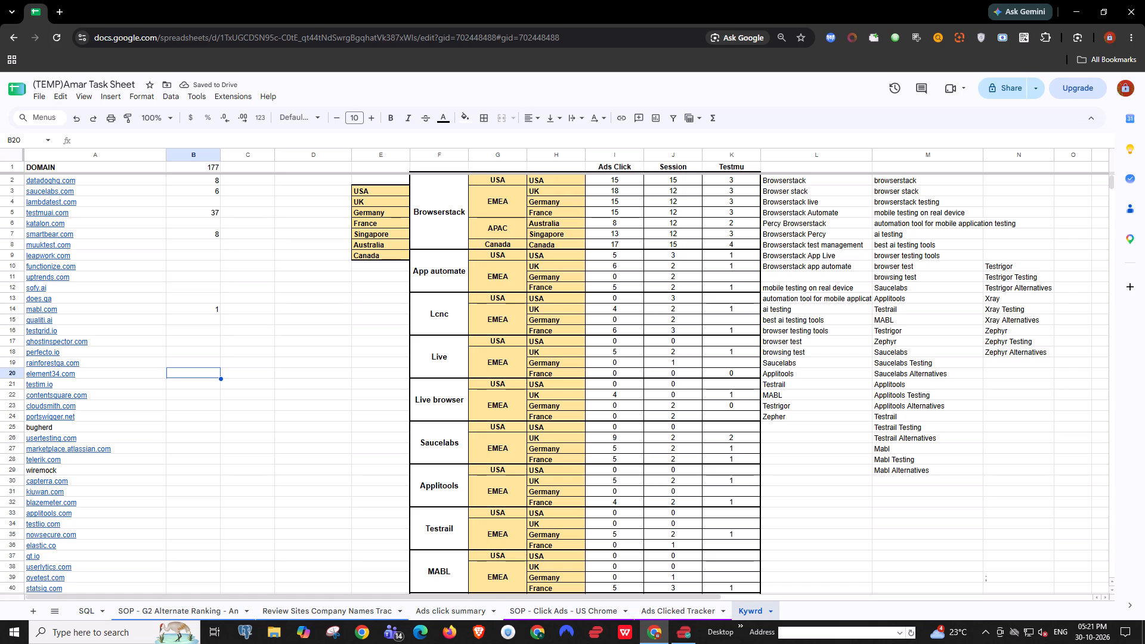
{"action": "key", "text": "3"}
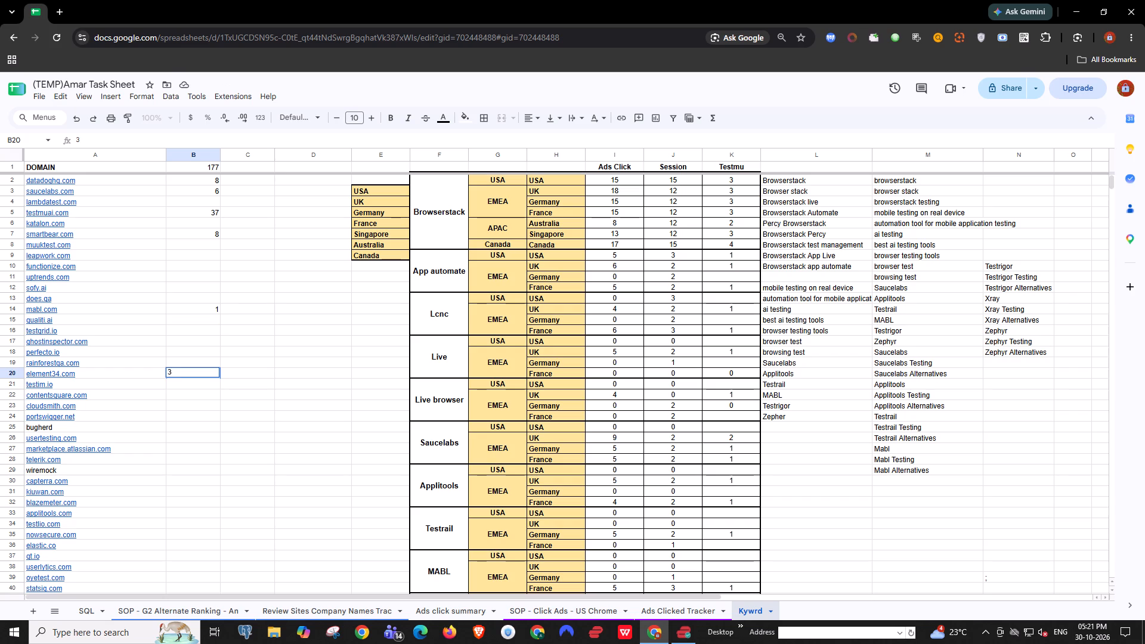
{"action": "key", "text": "Return"}
Set the count for smartbear.com in cell B7 to 6.
{"action": "key", "text": "Up"}
{"action": "key", "text": "Up"}
{"action": "key", "text": "Up"}
{"action": "key", "text": "Up"}
{"action": "key", "text": "Up"}
{"action": "key", "text": "Up"}
{"action": "key", "text": "Up"}
{"action": "key", "text": "Up"}
{"action": "key", "text": "Up"}
{"action": "key", "text": "Up"}
{"action": "key", "text": "Up"}
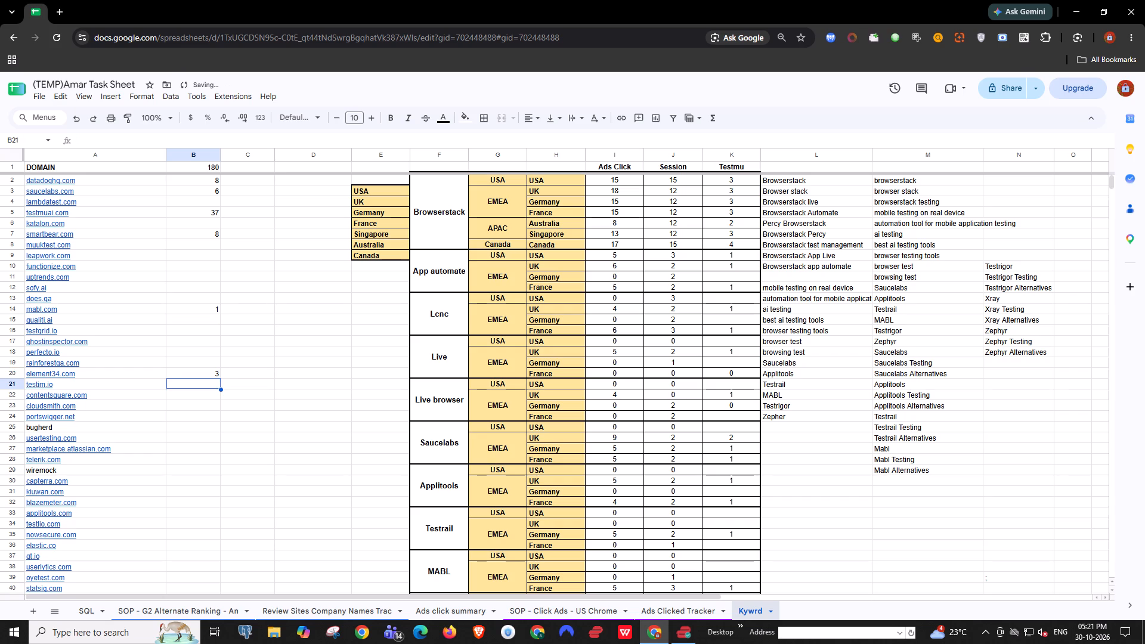
{"action": "key", "text": "Up"}
{"action": "key", "text": "Up"}
{"action": "key", "text": "Up"}
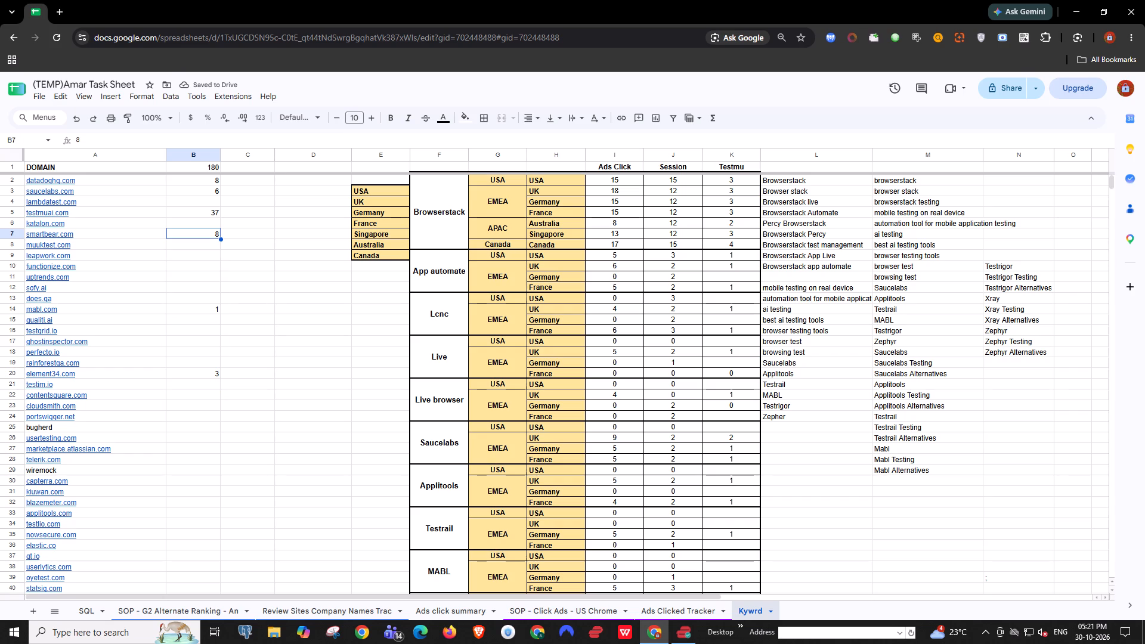
{"action": "key", "text": "6"}
{"action": "key", "text": "Return"}
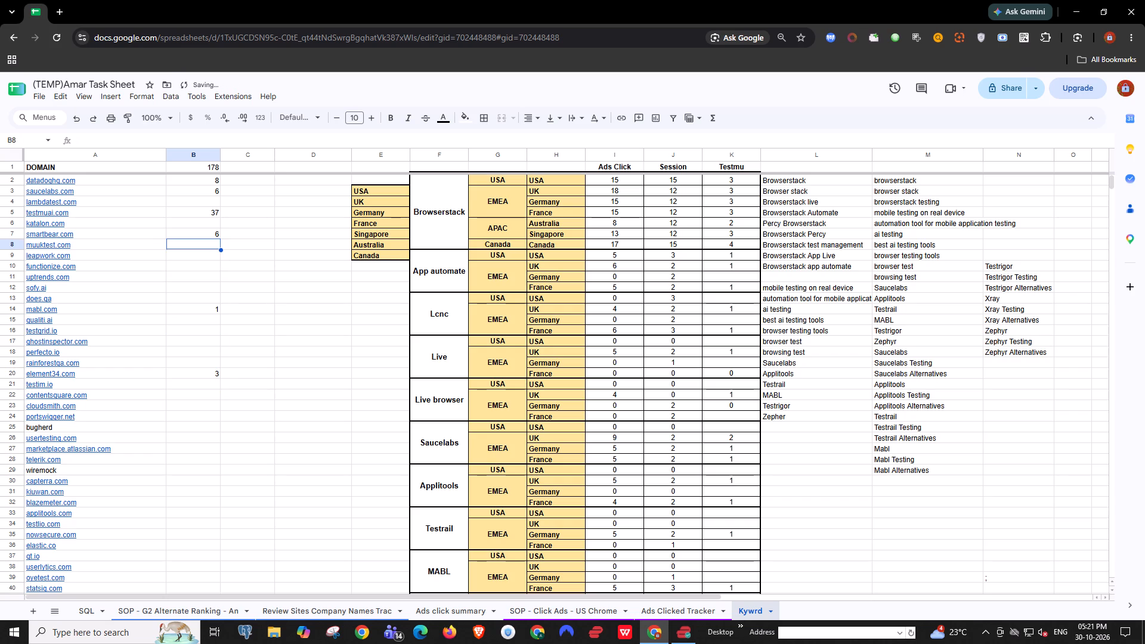
Set the count for datadoghq.com in cell B2 to 4.
{"action": "key", "text": "Up"}
{"action": "key", "text": "Up"}
{"action": "key", "text": "Up"}
{"action": "key", "text": "Up"}
{"action": "key", "text": "Up"}
{"action": "key", "text": "Up"}
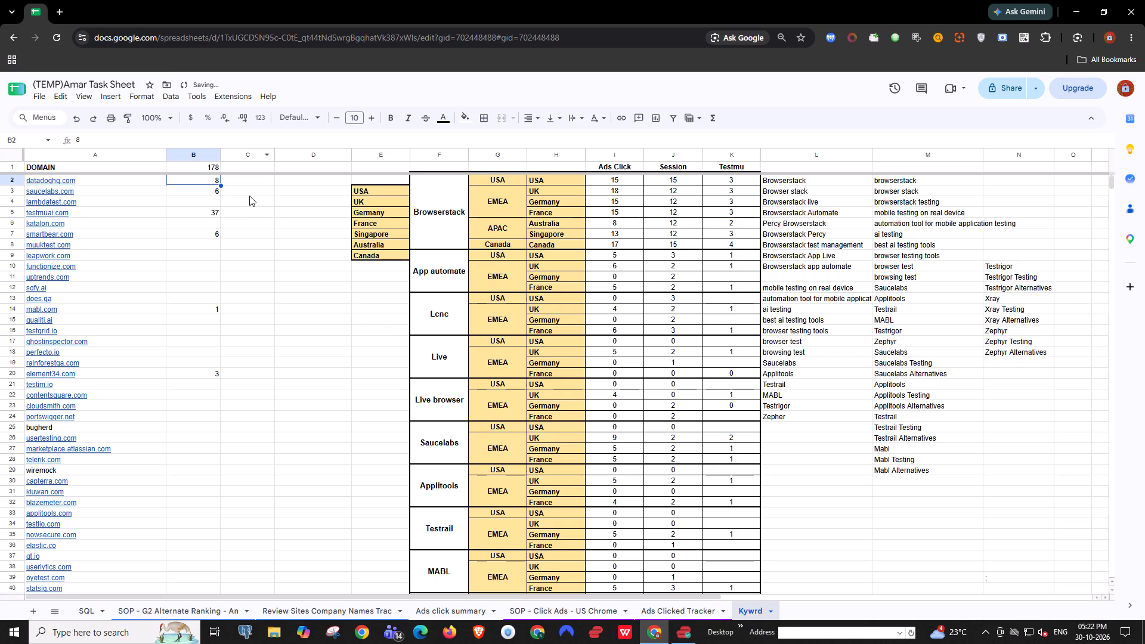
{"action": "key", "text": "4"}
{"action": "key", "text": "Down"}
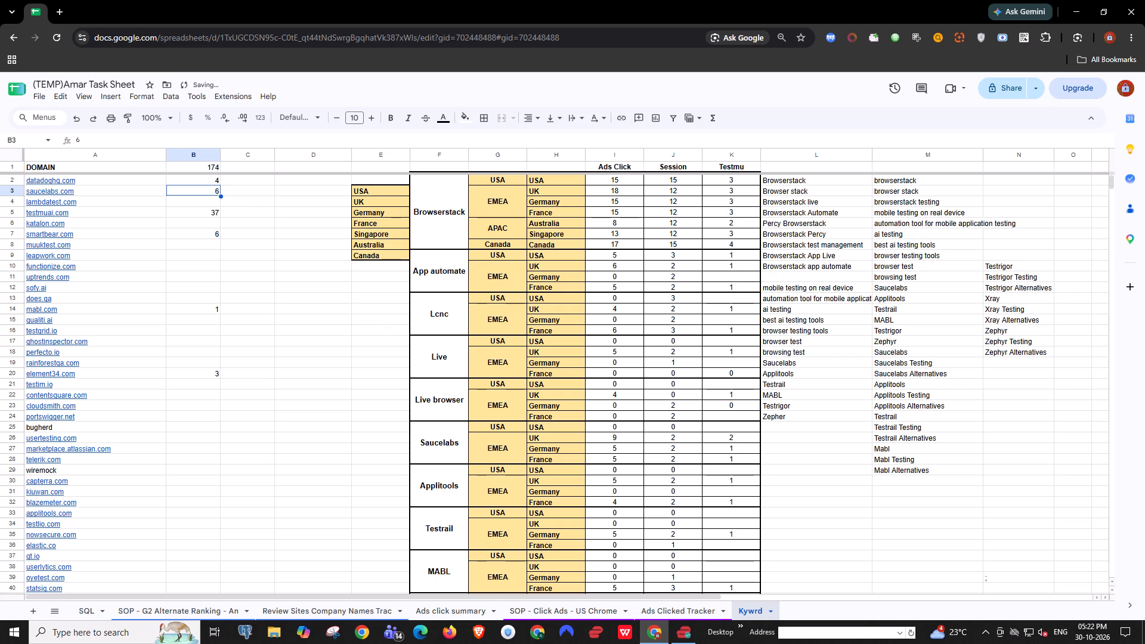
Review the counts entered in column B of the Kywrd sheet, going down through the whole domain list to its end.
{"action": "key", "text": "Down"}
{"action": "key", "text": "Down"}
{"action": "key", "text": "Down"}
{"action": "key", "text": "Down"}
{"action": "key", "text": "Down"}
{"action": "key", "text": "Down"}
{"action": "key", "text": "Down"}
{"action": "key", "text": "Down"}
{"action": "key", "text": "Down"}
{"action": "key", "text": "Down"}
{"action": "key", "text": "Down"}
{"action": "key", "text": "Down"}
{"action": "key", "text": "Down"}
{"action": "key", "text": "Down"}
{"action": "key", "text": "Down"}
{"action": "key", "text": "Down"}
{"action": "key", "text": "Down"}
{"action": "key", "text": "Down"}
{"action": "key", "text": "Down"}
{"action": "key", "text": "Down"}
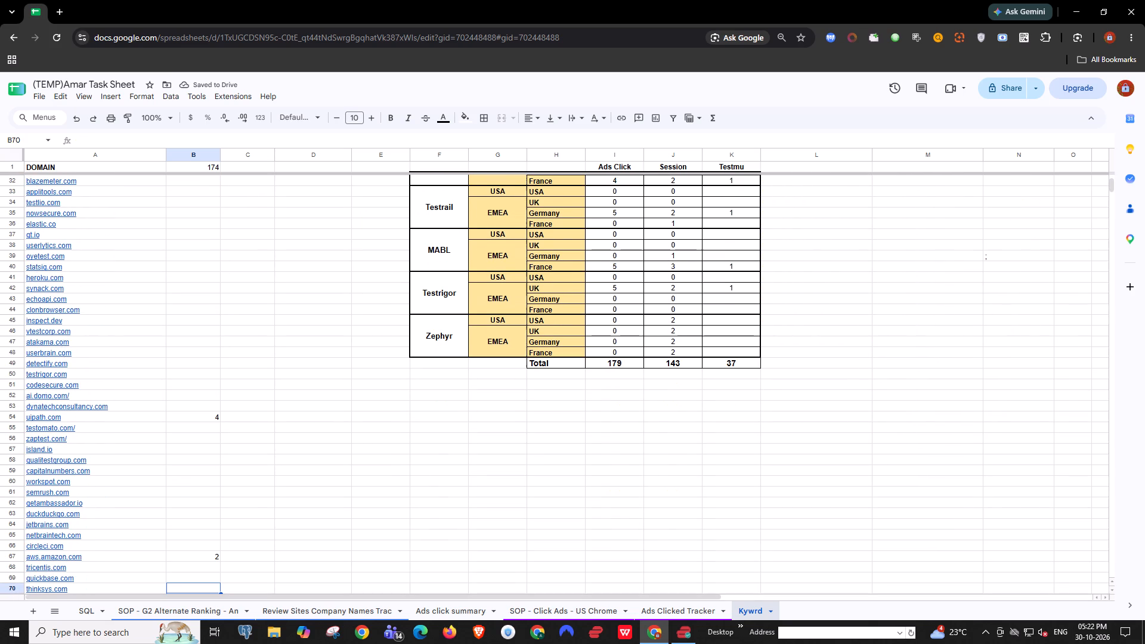
{"action": "key", "text": "Down"}
{"action": "key", "text": "Down"}
{"action": "key", "text": "Down"}
{"action": "key", "text": "Down"}
{"action": "key", "text": "Down"}
{"action": "key", "text": "Down"}
{"action": "key", "text": "Down"}
{"action": "key", "text": "Down"}
{"action": "key", "text": "Down"}
{"action": "key", "text": "Down"}
{"action": "key", "text": "Down"}
{"action": "key", "text": "Down"}
{"action": "key", "text": "Down"}
{"action": "key", "text": "Down"}
{"action": "key", "text": "Down"}
{"action": "key", "text": "Down"}
{"action": "key", "text": "Down"}
{"action": "key", "text": "Down"}
{"action": "key", "text": "Down"}
{"action": "key", "text": "Down"}
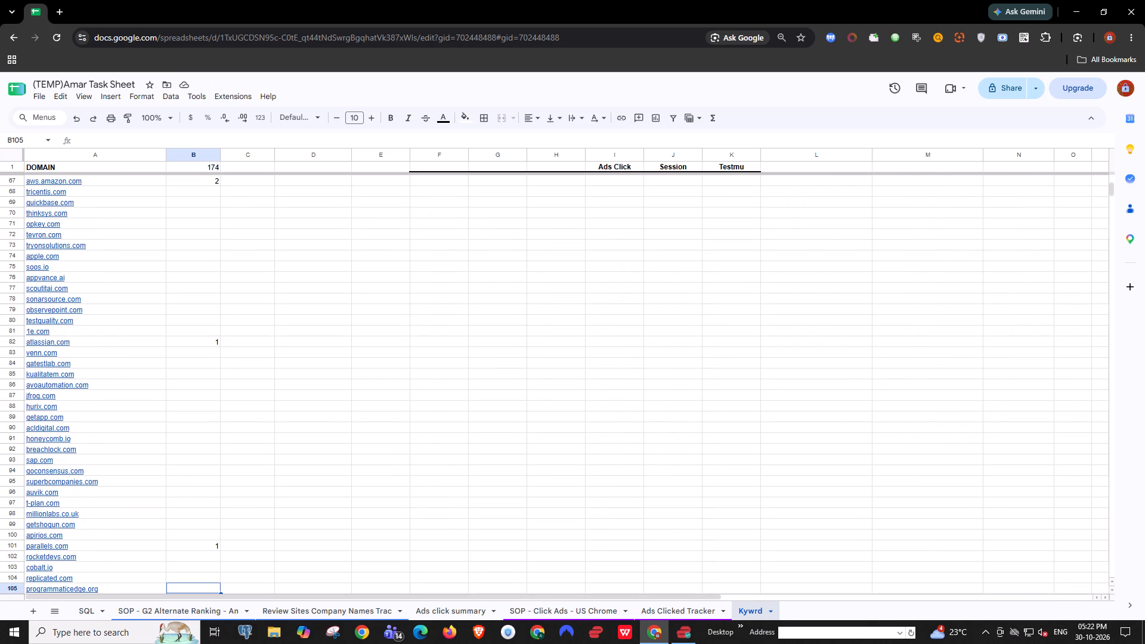
{"action": "key", "text": "ctrl+Down"}
{"action": "key", "text": "ctrl+Down"}
{"action": "key", "text": "ctrl+Down"}
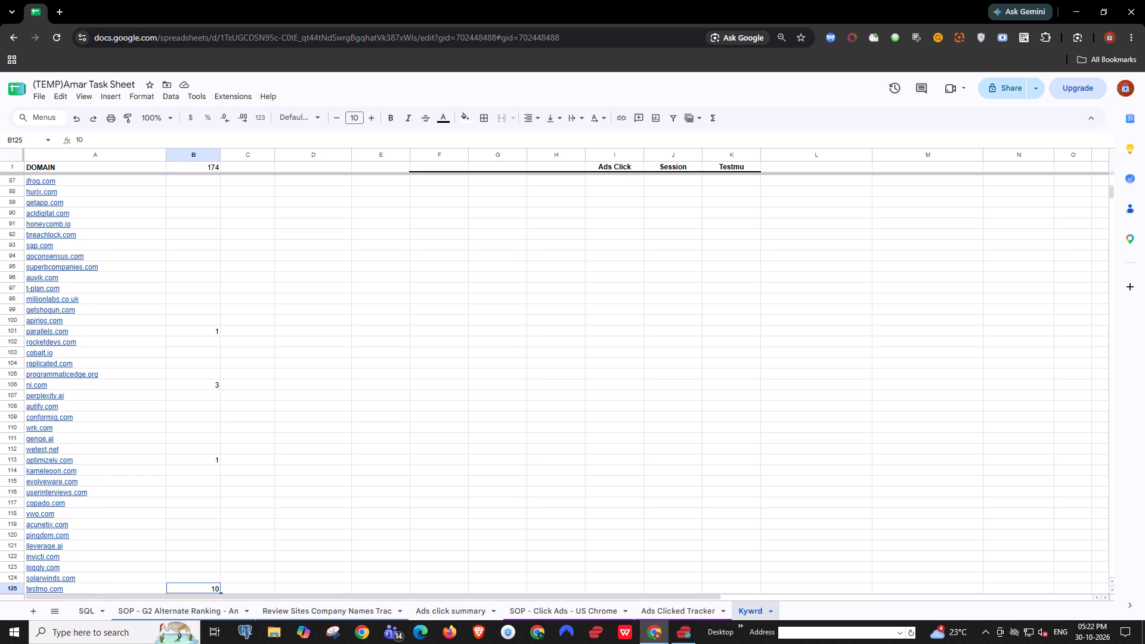
{"action": "key", "text": "ctrl+Down"}
{"action": "key", "text": "ctrl+Down"}
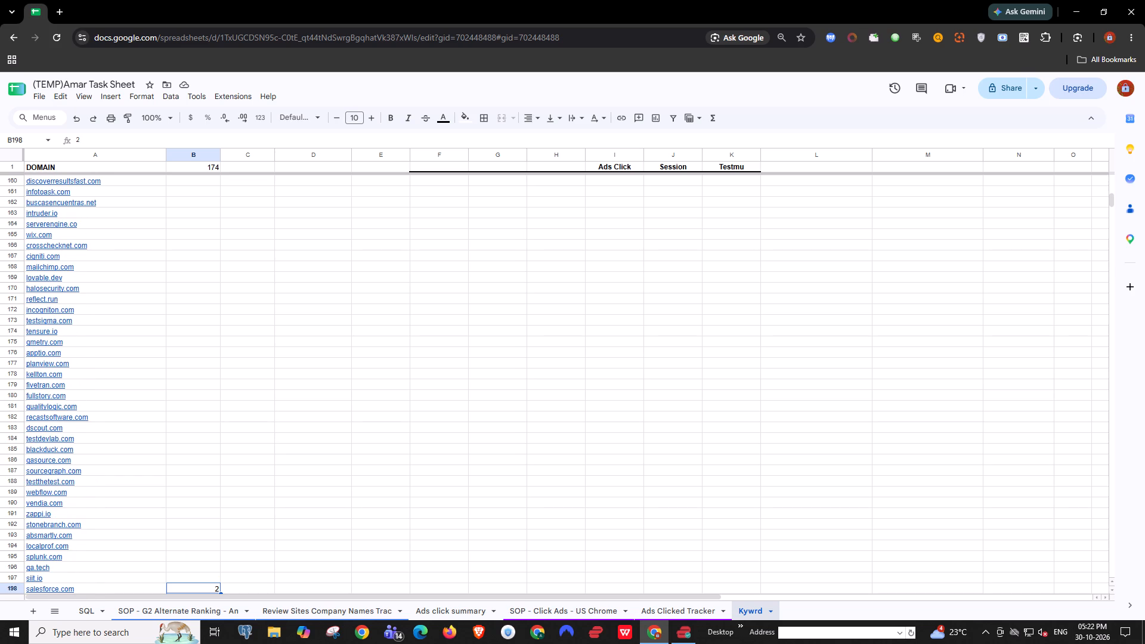
{"action": "key", "text": "ctrl+Down"}
{"action": "key", "text": "ctrl+Down"}
{"action": "key", "text": "ctrl+Down"}
{"action": "key", "text": "ctrl+Down"}
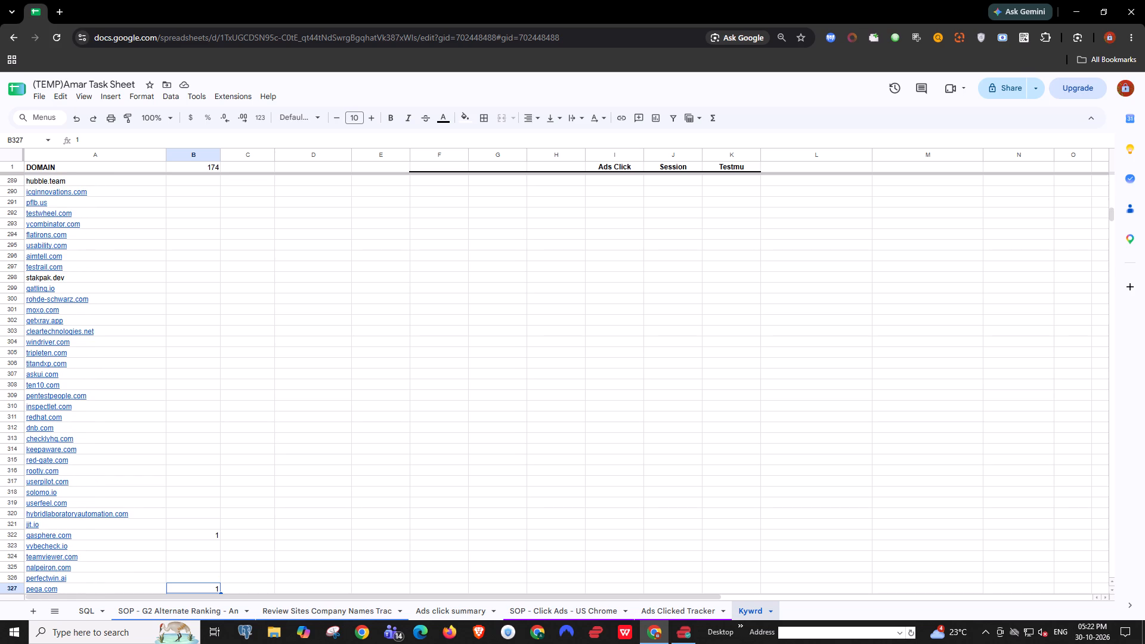
{"action": "key", "text": "ctrl+Down"}
{"action": "key", "text": "ctrl+Down"}
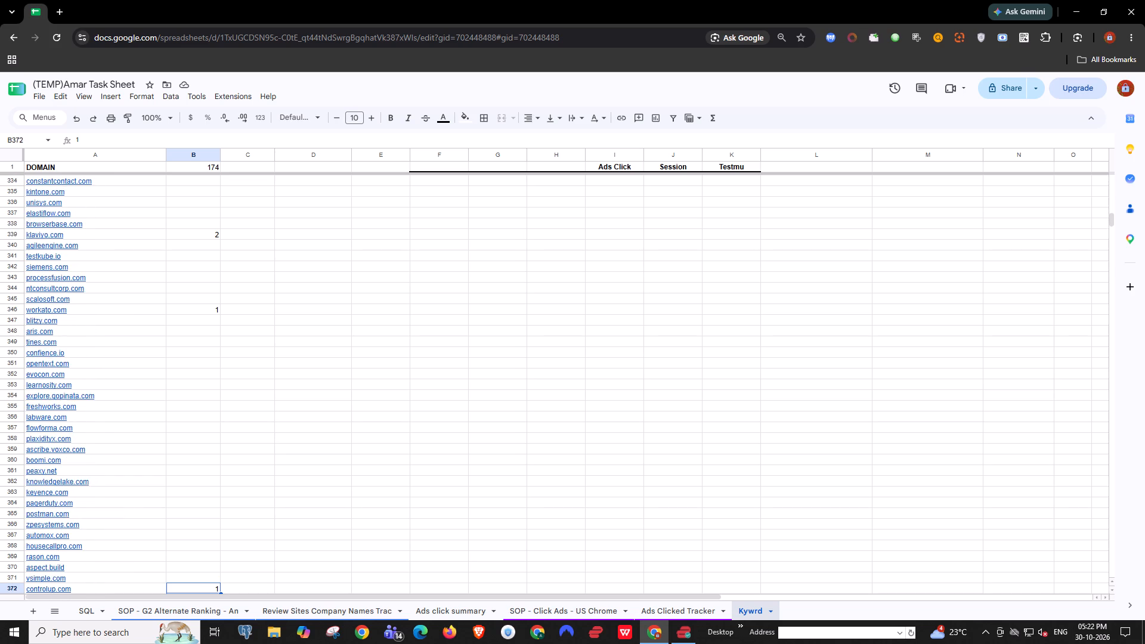
{"action": "key", "text": "ctrl+Down"}
{"action": "key", "text": "ctrl+Down"}
{"action": "key", "text": "ctrl+Down"}
{"action": "key", "text": "ctrl+Down"}
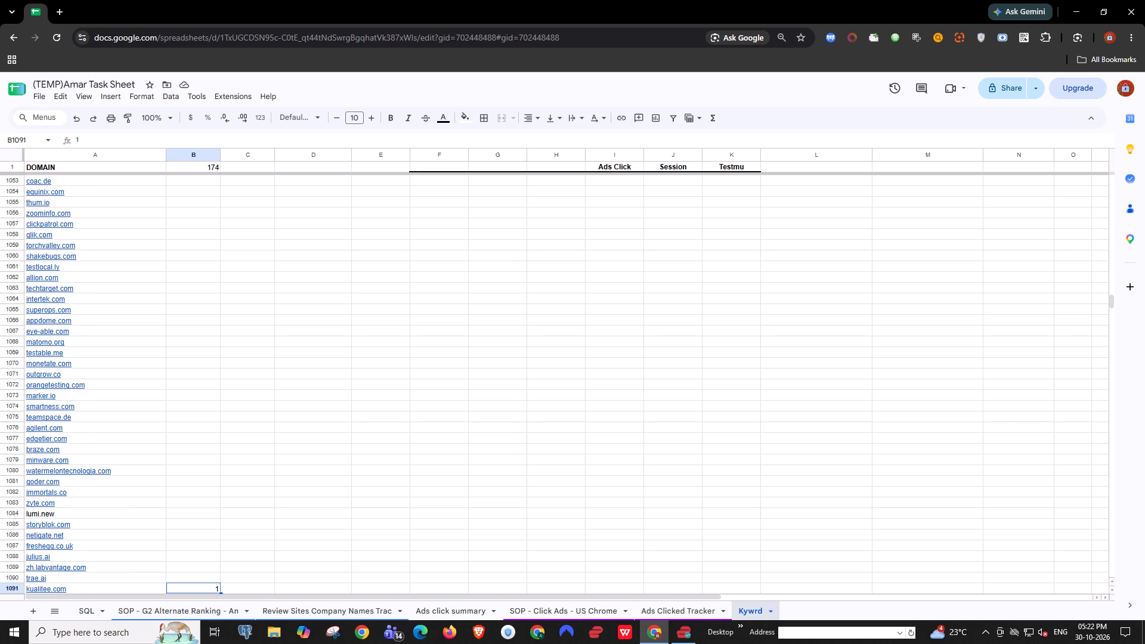
{"action": "key", "text": "ctrl+Down"}
{"action": "key", "text": "ctrl+Down"}
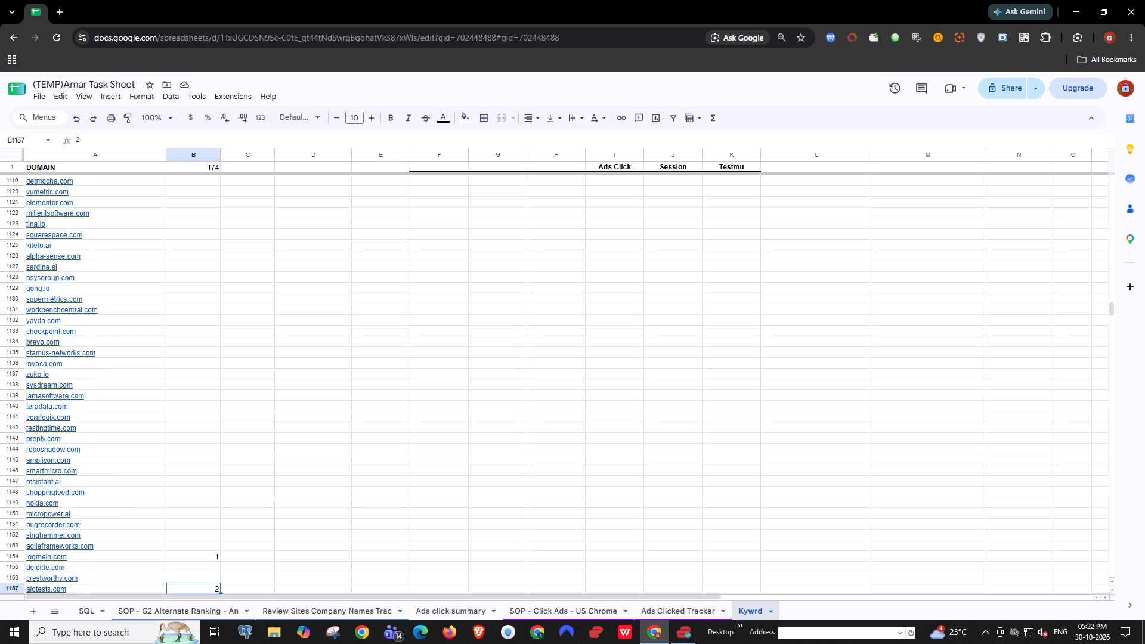
{"action": "key", "text": "ctrl+Down"}
{"action": "key", "text": "ctrl+Down"}
{"action": "key", "text": "ctrl+Down"}
{"action": "key", "text": "ctrl+Down"}
{"action": "key", "text": "ctrl+Down"}
{"action": "key", "text": "ctrl+Down"}
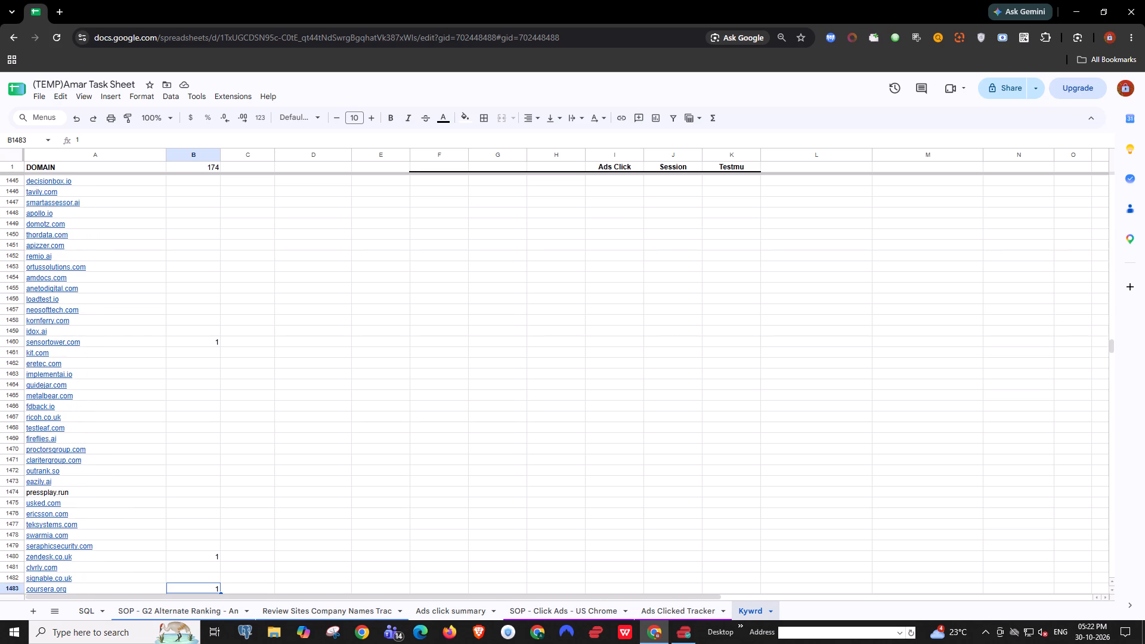
{"action": "key", "text": "ctrl+Down"}
{"action": "key", "text": "ctrl+Down"}
{"action": "key", "text": "ctrl+Down"}
{"action": "key", "text": "ctrl+Down"}
{"action": "key", "text": "ctrl+Down"}
{"action": "key", "text": "ctrl+Down"}
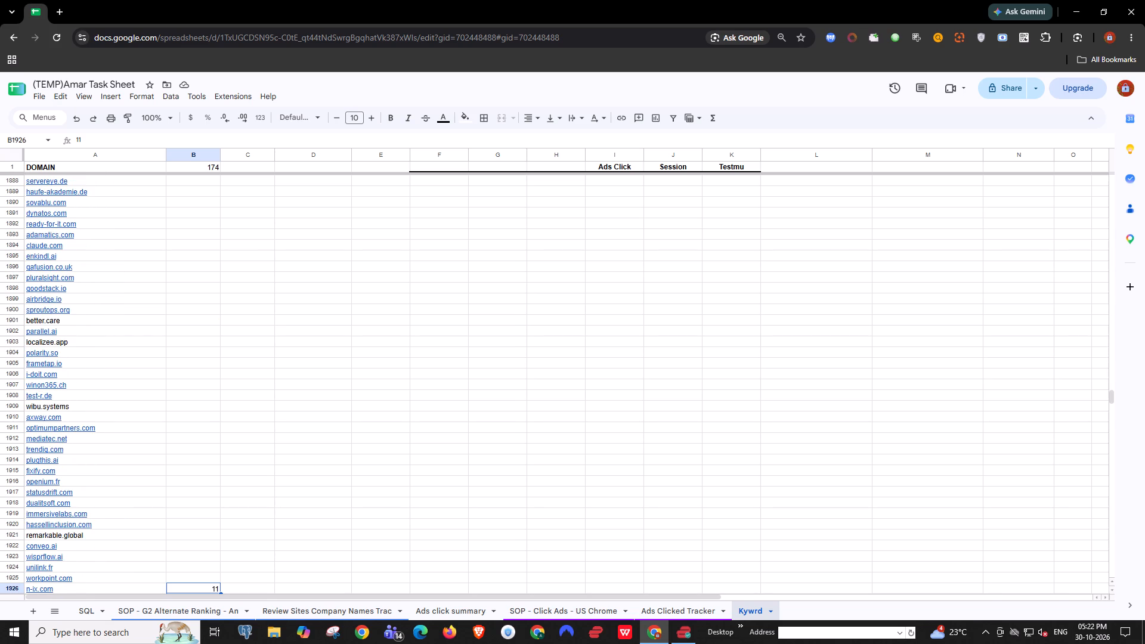
{"action": "key", "text": "ctrl+Down"}
{"action": "key", "text": "ctrl+Down"}
{"action": "key", "text": "ctrl+Down"}
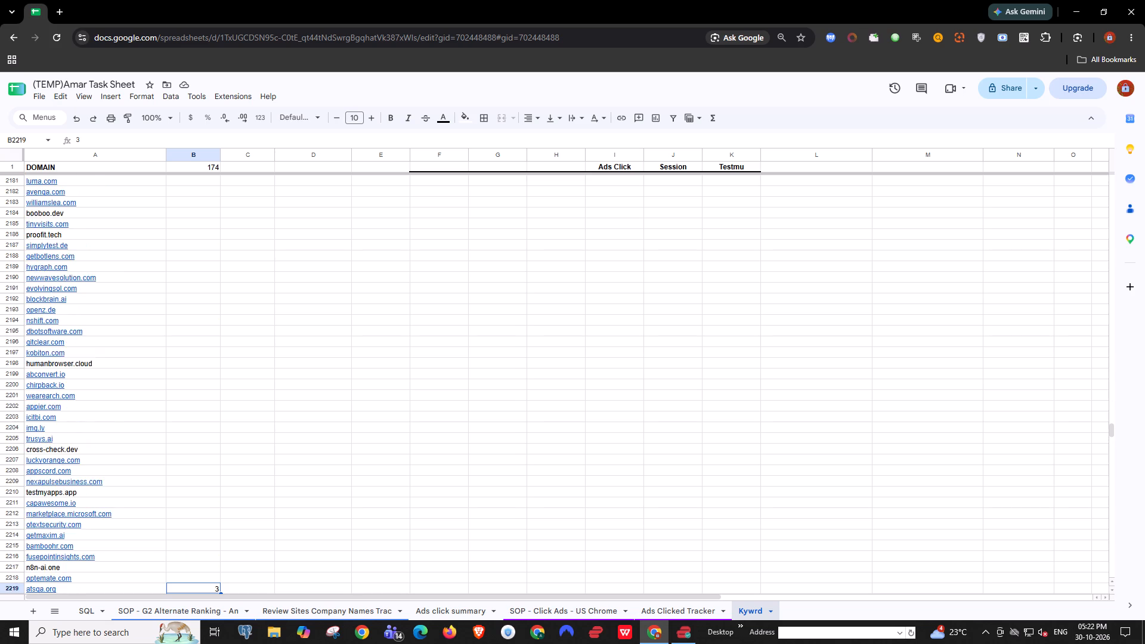
{"action": "key", "text": "ctrl+Down"}
{"action": "key", "text": "ctrl+Down"}
{"action": "key", "text": "ctrl+Down"}
{"action": "key", "text": "ctrl+Down"}
{"action": "key", "text": "ctrl+Down"}
{"action": "key", "text": "ctrl+Down"}
{"action": "key", "text": "ctrl+Down"}
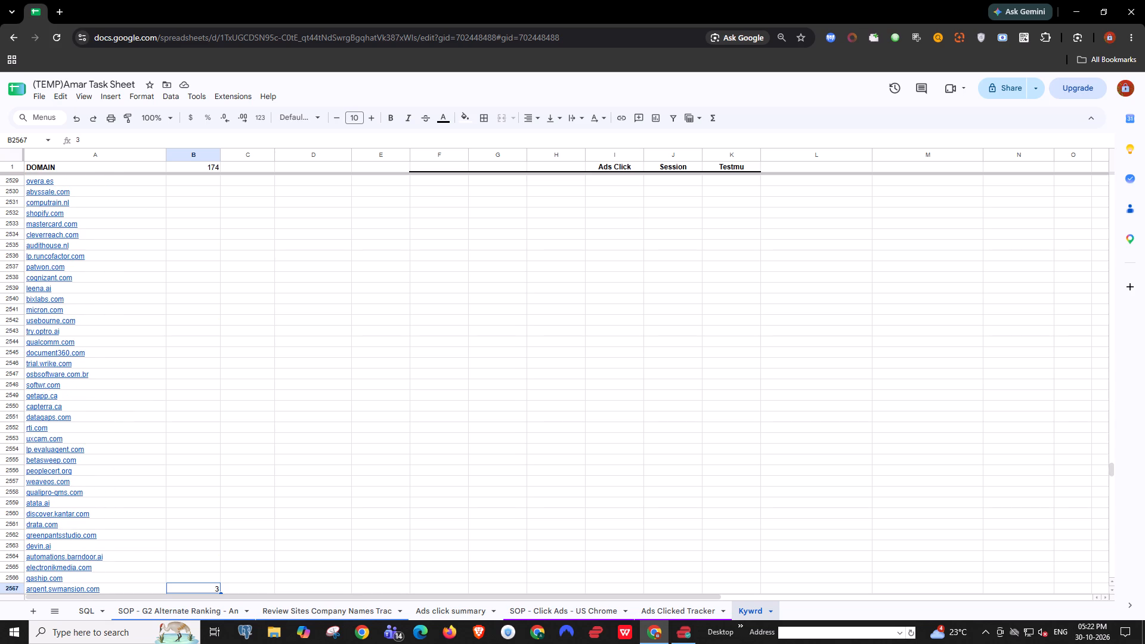
{"action": "key", "text": "ctrl+Down"}
{"action": "key", "text": "ctrl+Down"}
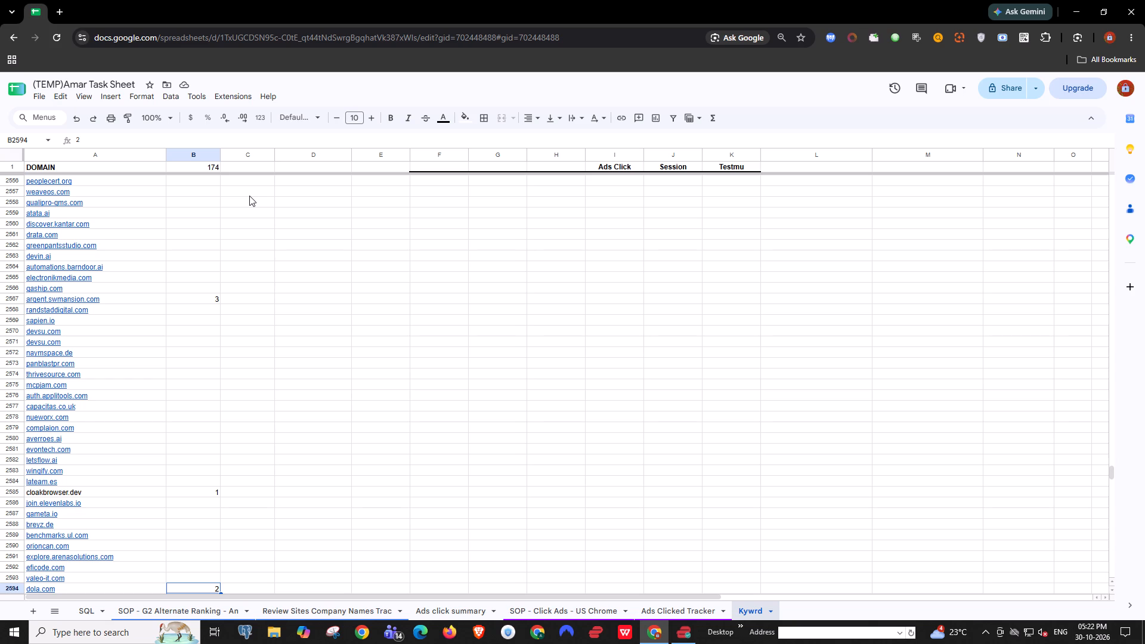
{"action": "key", "text": "ctrl+Down"}
{"action": "key", "text": "ctrl+Down"}
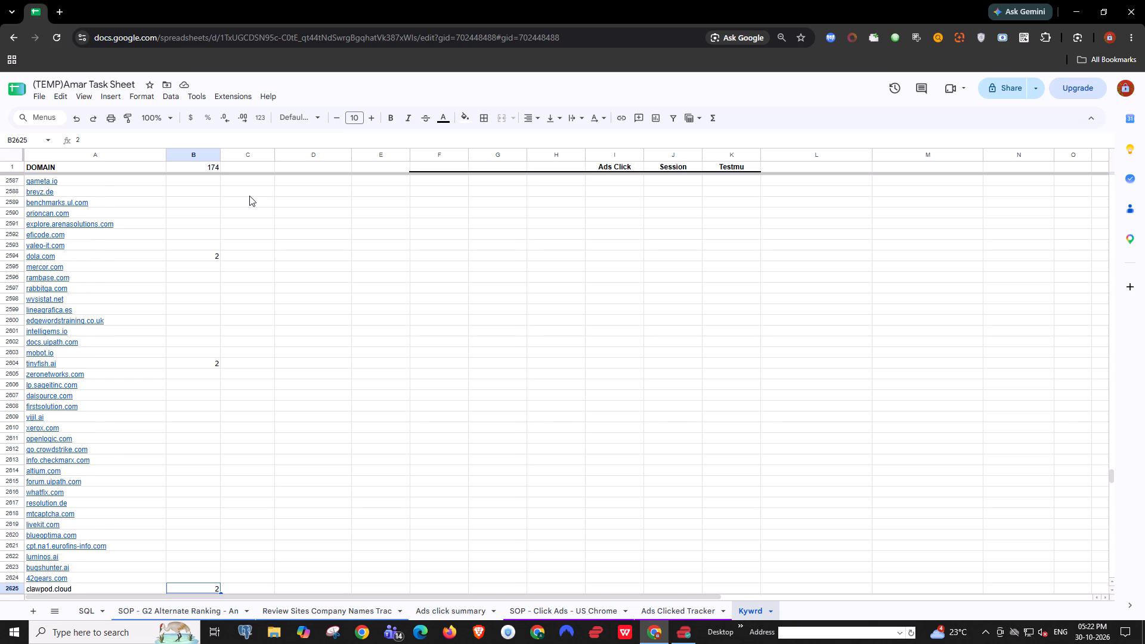
{"action": "key", "text": "ctrl+Down"}
{"action": "key", "text": "ctrl+Down"}
{"action": "key", "text": "ctrl+Down"}
{"action": "key", "text": "ctrl+Down"}
{"action": "key", "text": "ctrl+Down"}
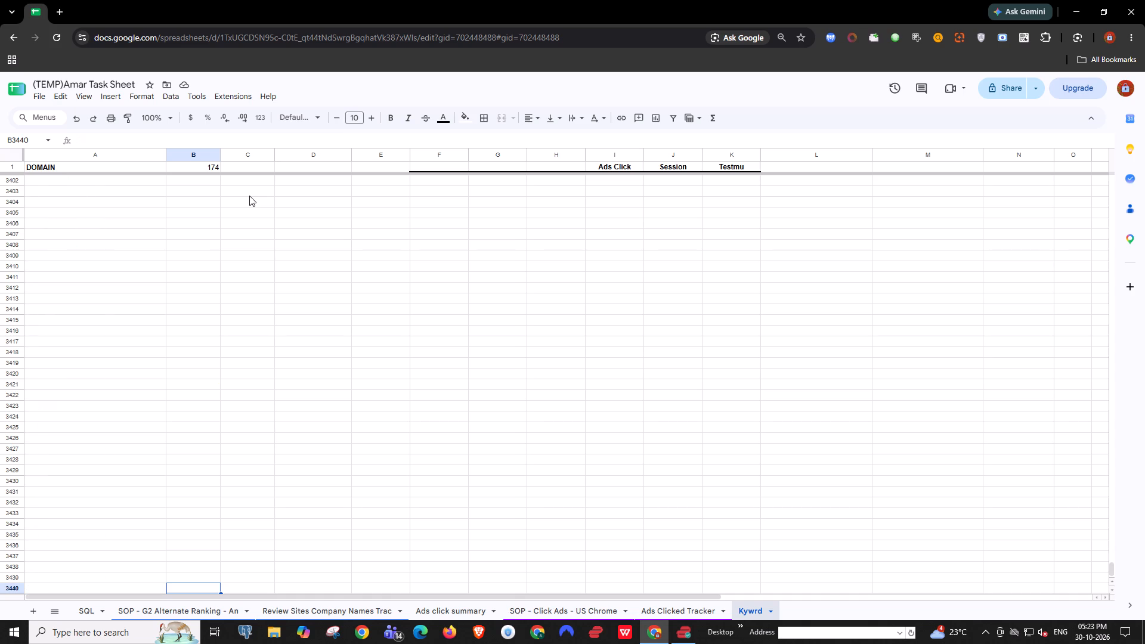
Set the count for pega.com in cell B327 to 2.
{"action": "key", "text": "ctrl+Up"}
{"action": "key", "text": "ctrl+Up"}
{"action": "key", "text": "ctrl+Up"}
{"action": "key", "text": "ctrl+Up"}
{"action": "key", "text": "ctrl+Up"}
{"action": "key", "text": "ctrl+Up"}
{"action": "key", "text": "ctrl+Up"}
{"action": "key", "text": "ctrl+Up"}
{"action": "key", "text": "ctrl+Up"}
{"action": "key", "text": "ctrl+Up"}
{"action": "key", "text": "ctrl+Up"}
{"action": "key", "text": "ctrl+Up"}
{"action": "key", "text": "ctrl+Up"}
{"action": "key", "text": "ctrl+Up"}
{"action": "key", "text": "ctrl+Up"}
{"action": "key", "text": "ctrl+Up"}
{"action": "key", "text": "ctrl+Up"}
{"action": "key", "text": "ctrl+Up"}
{"action": "key", "text": "ctrl+Up"}
{"action": "key", "text": "ctrl+Up"}
{"action": "key", "text": "ctrl+Up"}
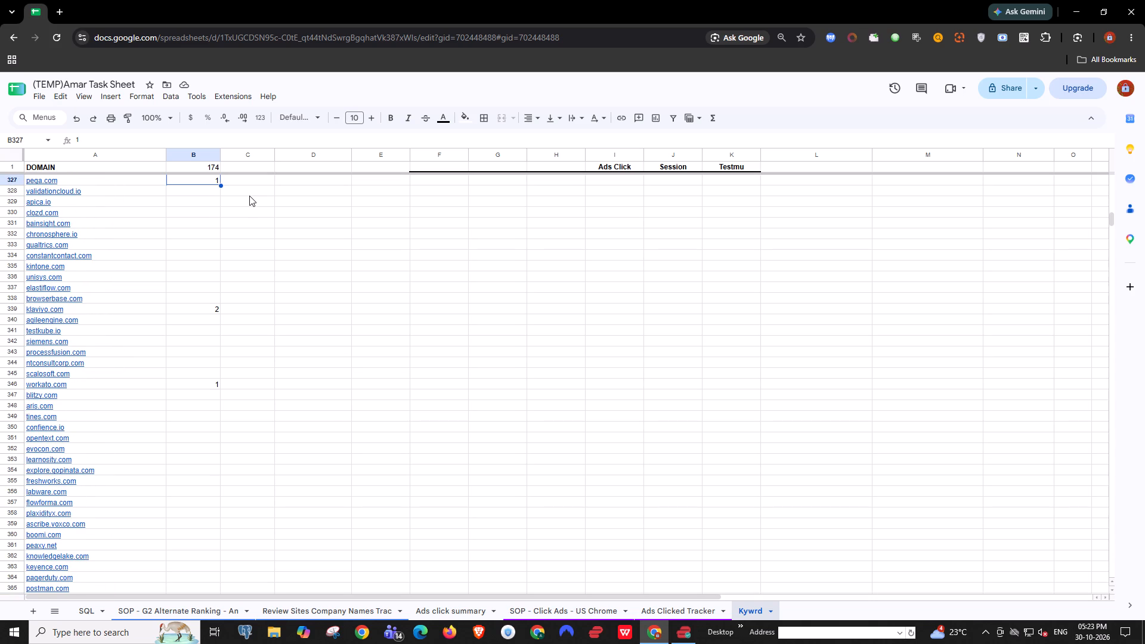
{"action": "key", "text": "2"}
{"action": "key", "text": "ctrl+Up"}
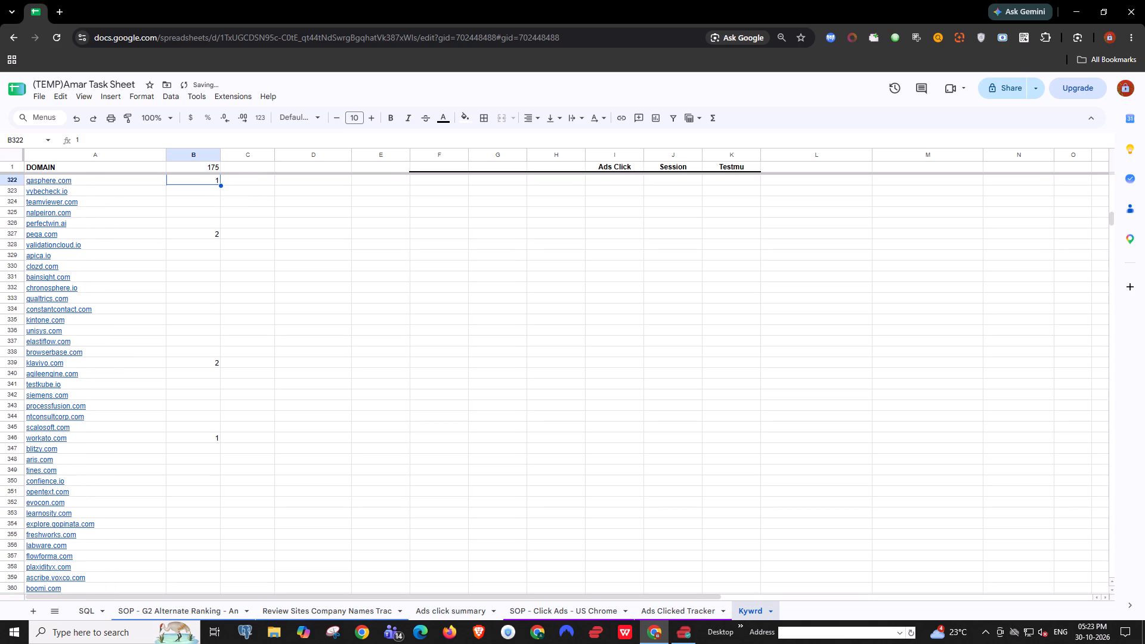
Set the count for parallels.com in cell B101 to 3.
{"action": "key", "text": "ctrl+Up"}
{"action": "key", "text": "ctrl+Up"}
{"action": "key", "text": "ctrl+Up"}
{"action": "key", "text": "ctrl+Up"}
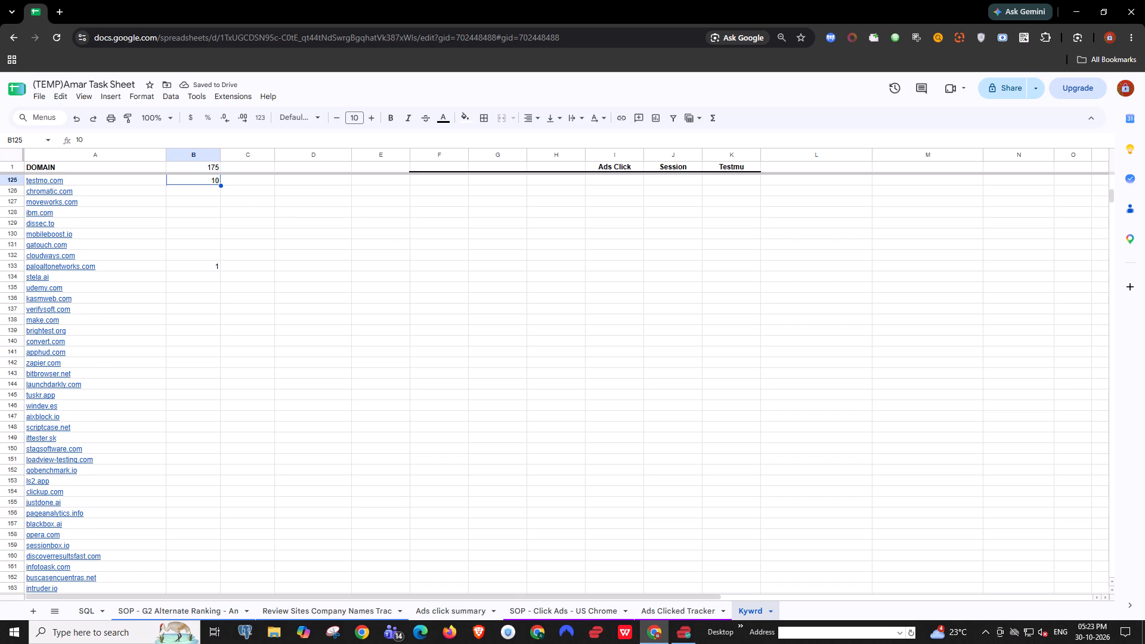
{"action": "key", "text": "ctrl+Up"}
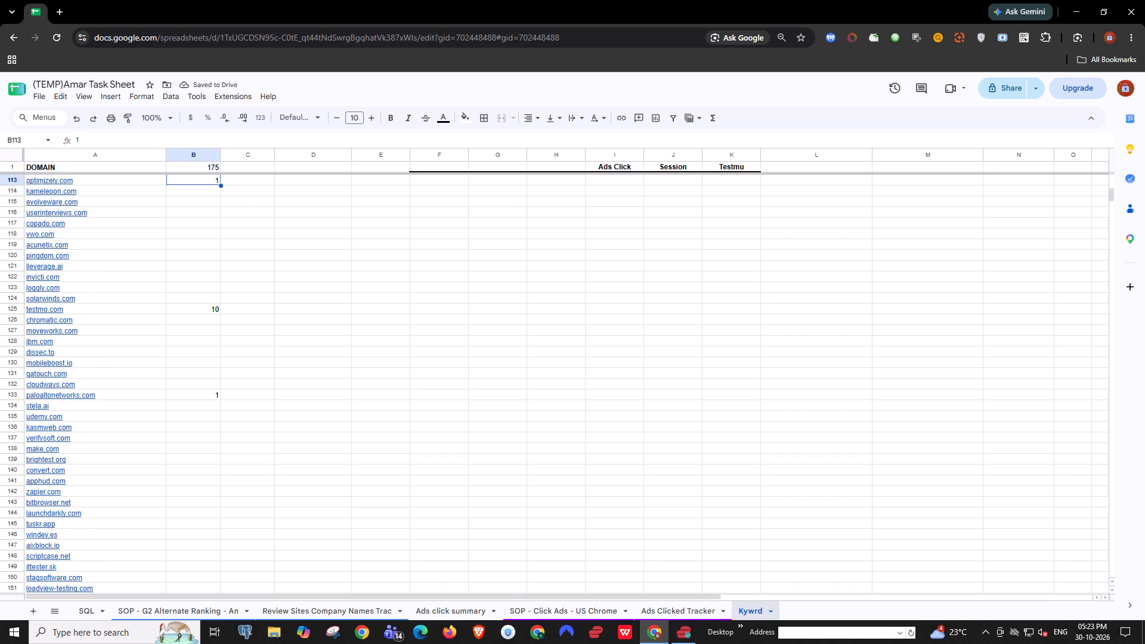
{"action": "key", "text": "ctrl+Up"}
{"action": "key", "text": "ctrl+Up"}
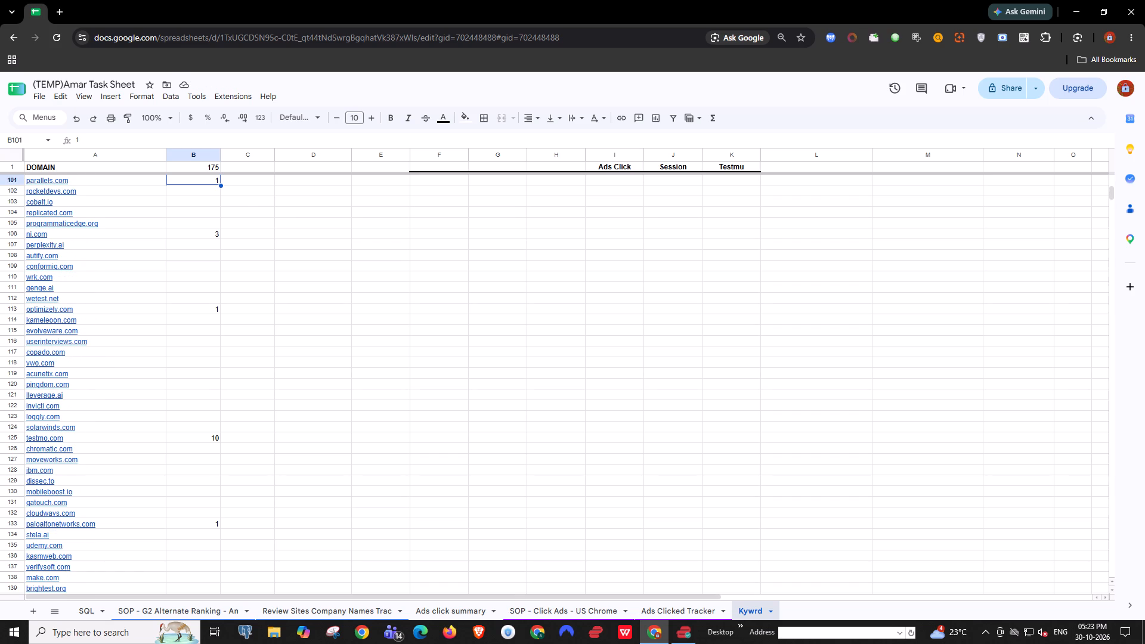
{"action": "key", "text": "3"}
{"action": "key", "text": "Up"}
Set the count for atlassian.com in cell B82 to 2.
{"action": "key", "text": "ctrl+Up"}
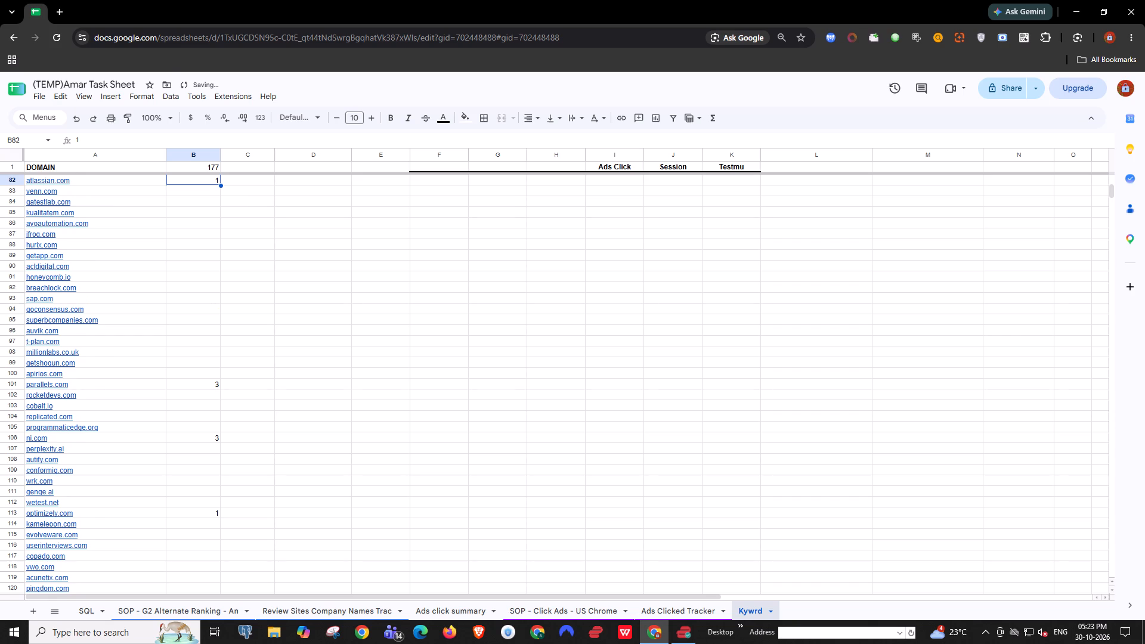
{"action": "key", "text": "2"}
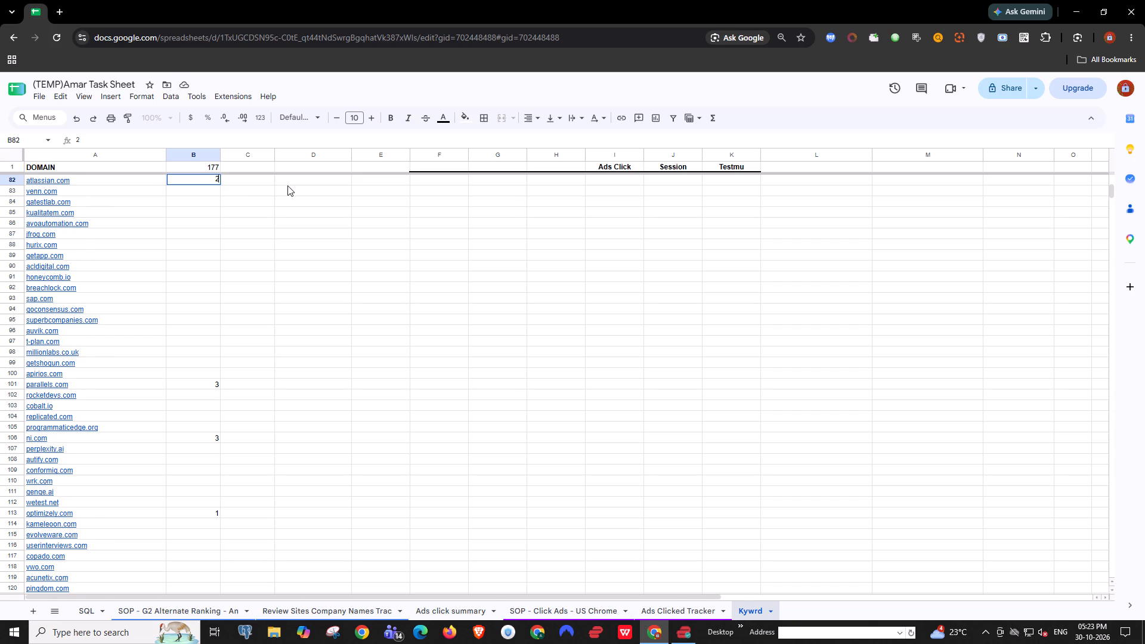
{"action": "key", "text": "ctrl+Up"}
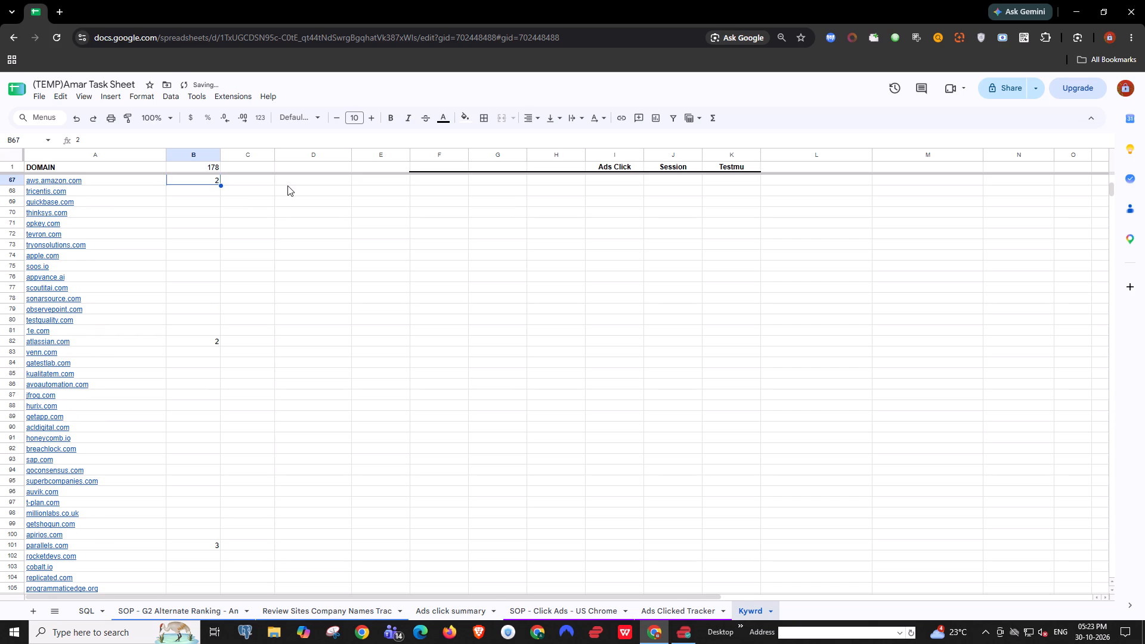
Set the count for aws.amazon.com in cell B67 to 3.
{"action": "key", "text": "3"}
{"action": "key", "text": "Return"}
Copy the Ads Click, Session and Testmu figures for all keyword groups, range I2:K48, without the Total row.
{"action": "scroll", "coordinate": [633, 372], "scroll_direction": "up", "scroll_amount": 13}
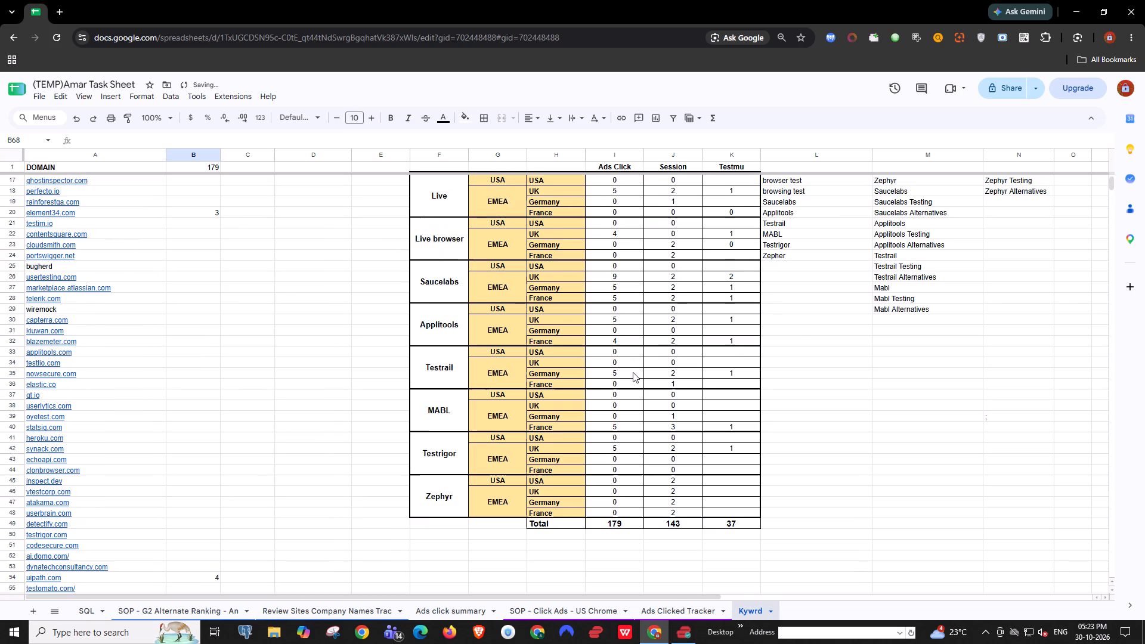
{"action": "left_click", "coordinate": [796, 499]}
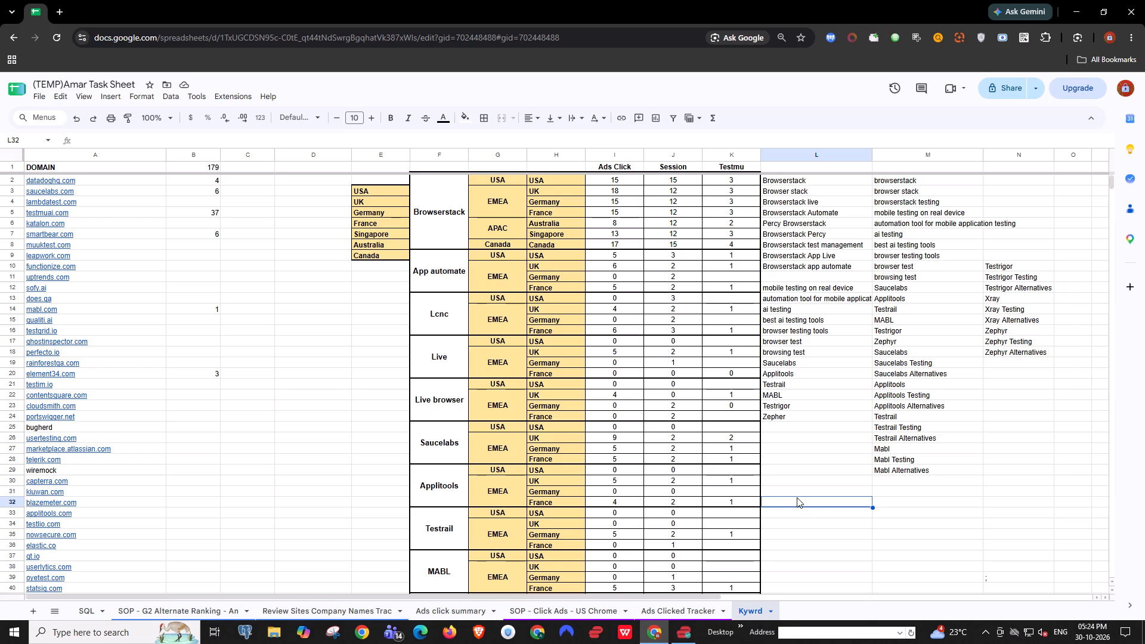
{"action": "scroll", "coordinate": [801, 398], "scroll_direction": "up", "scroll_amount": 3}
{"action": "left_click_drag", "start_coordinate": [629, 184], "coordinate": [630, 187]}
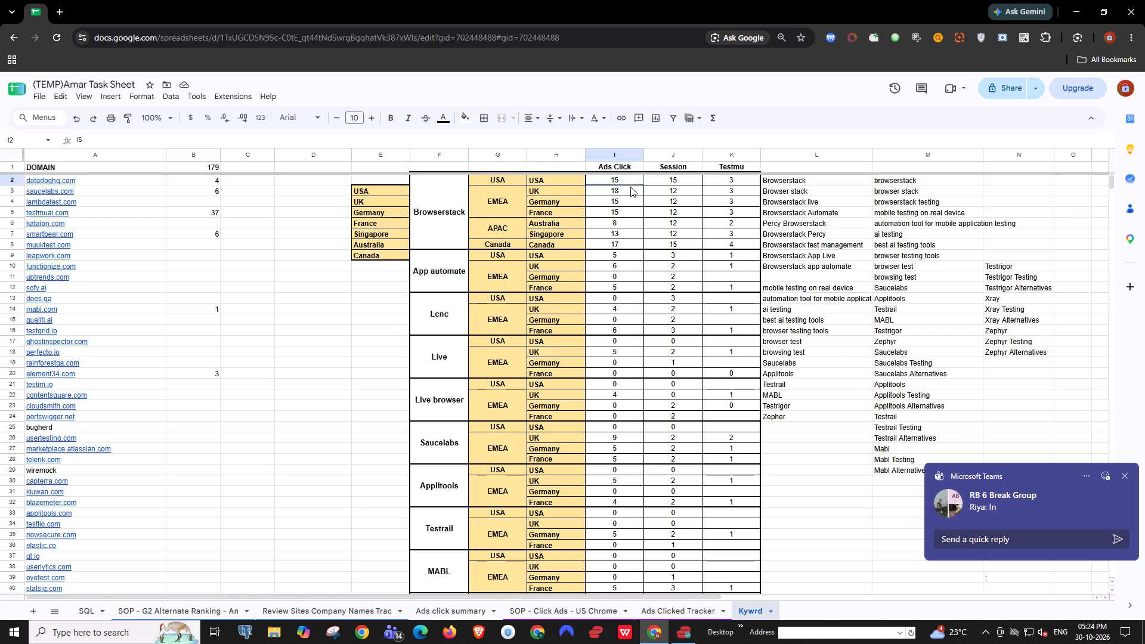
{"action": "left_click_drag", "start_coordinate": [630, 187], "coordinate": [742, 609]}
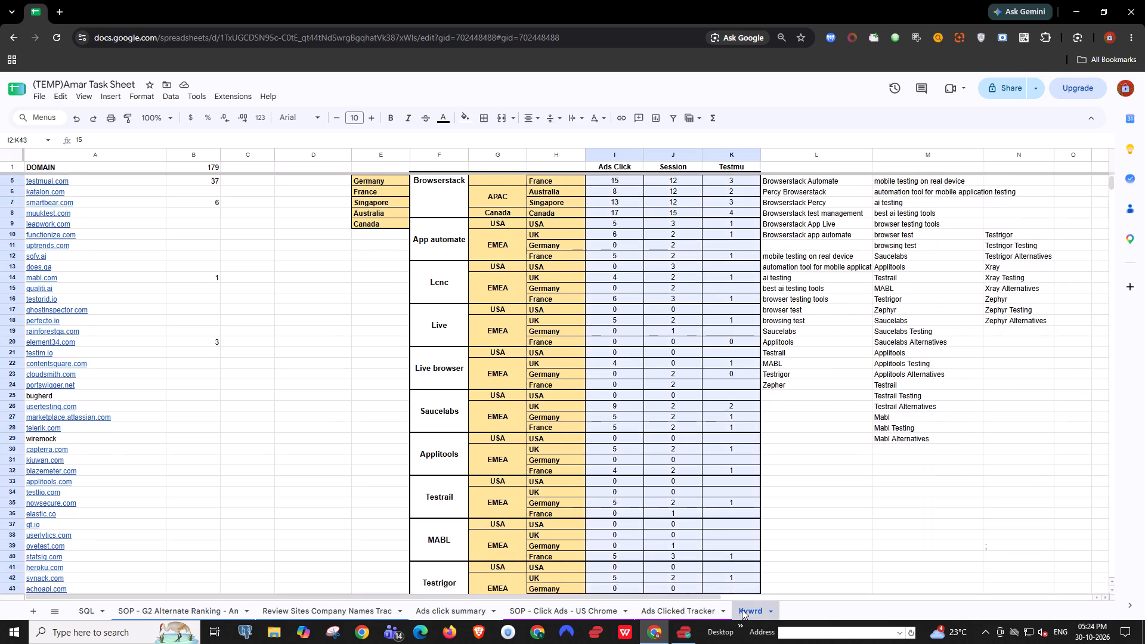
{"action": "left_click_drag", "start_coordinate": [742, 609], "coordinate": [720, 437]}
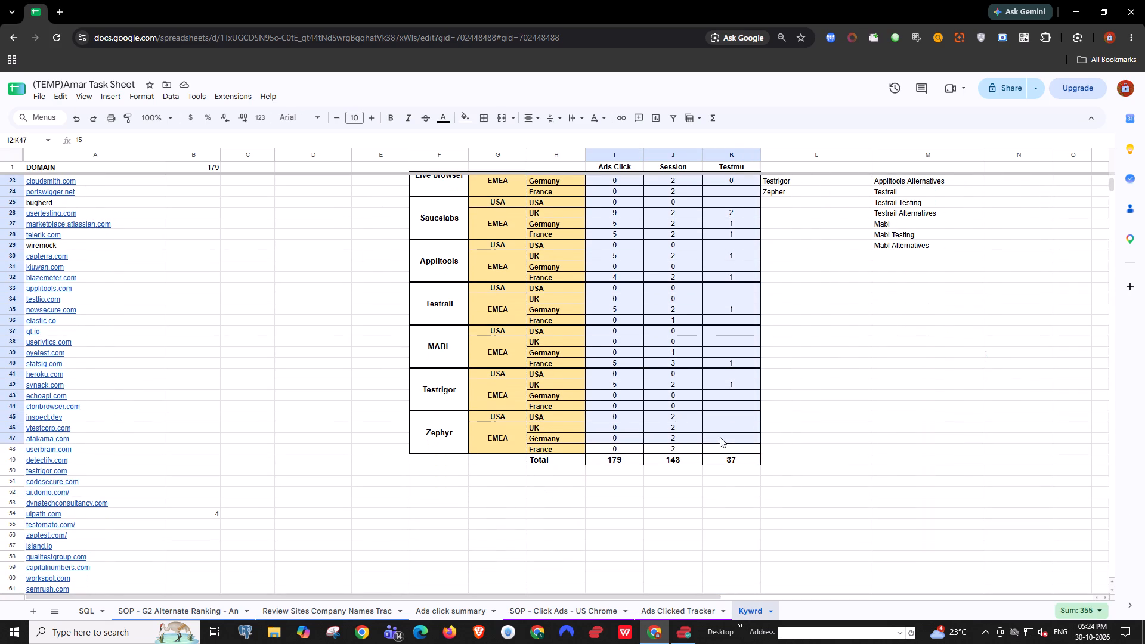
{"action": "left_click_drag", "start_coordinate": [720, 437], "coordinate": [724, 448]}
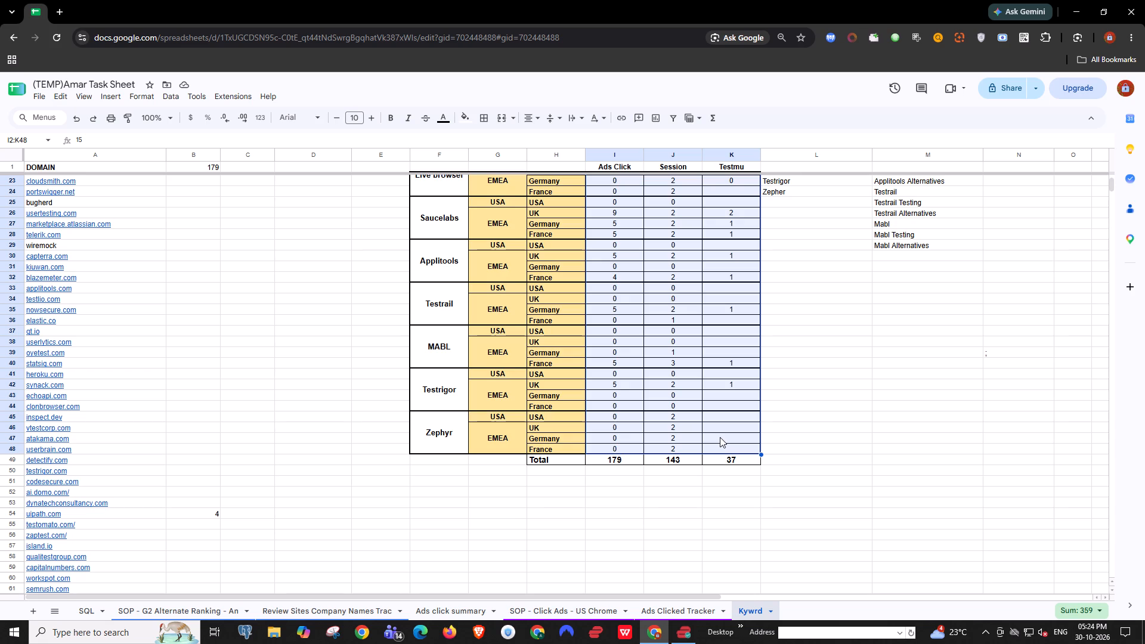
{"action": "key", "text": "ctrl+c"}
{"action": "key", "text": "ctrl+c"}
{"action": "key", "text": "ctrl+c"}
{"action": "key", "text": "ctrl+c"}
{"action": "key", "text": "ctrl+c"}
Open the bookmarked Amar Status New Sheet in a new browser window.
{"action": "key", "text": "alt+Tab"}
{"action": "key", "text": "alt+Tab"}
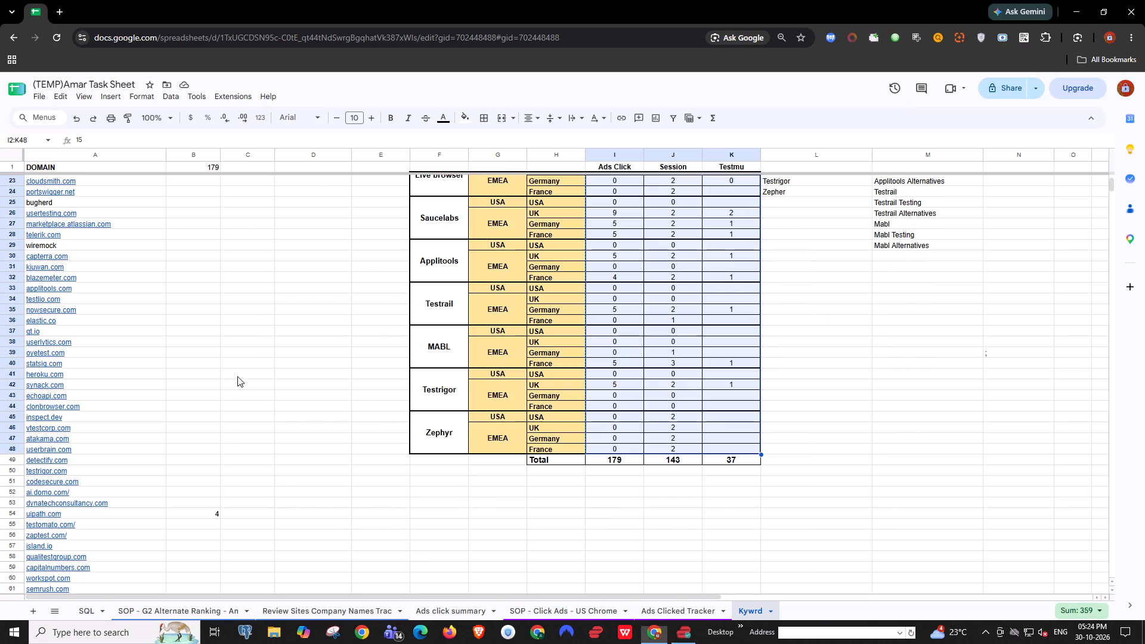
{"action": "key", "text": "ctrl+n"}
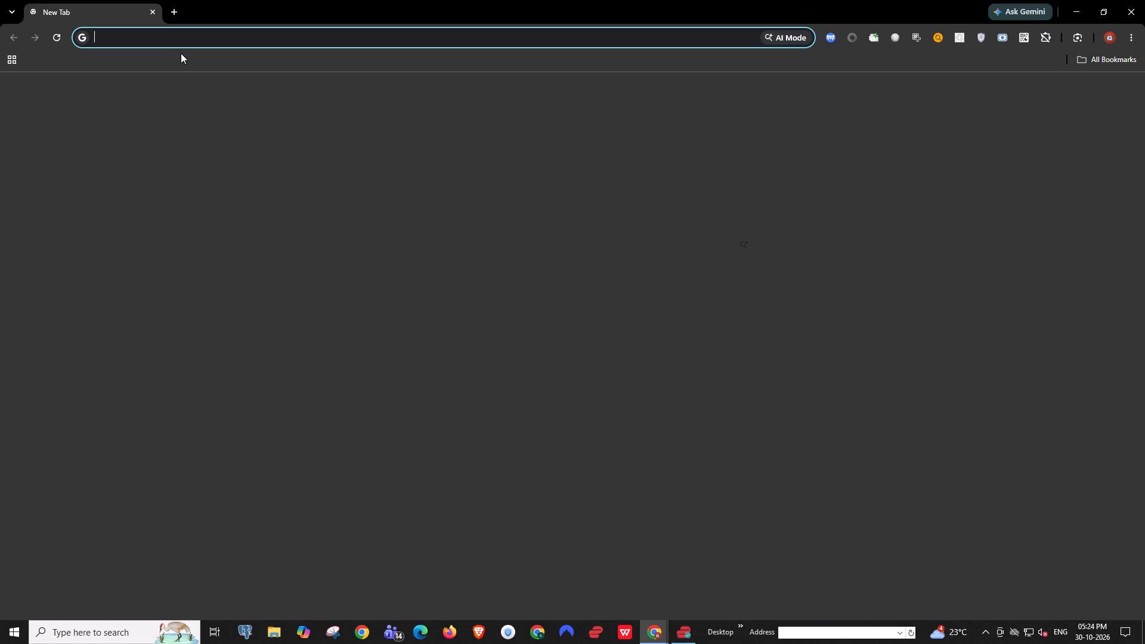
{"action": "left_click", "coordinate": [222, 40]}
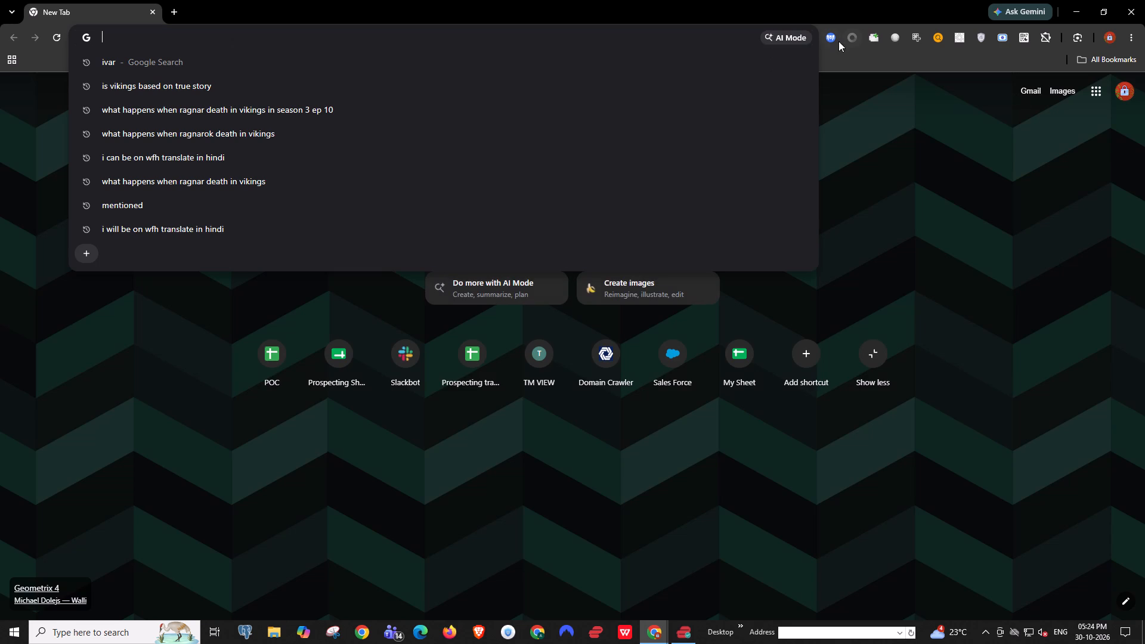
{"action": "left_click", "coordinate": [1083, 61]}
{"action": "scroll", "coordinate": [1034, 237], "scroll_direction": "down", "scroll_amount": 17}
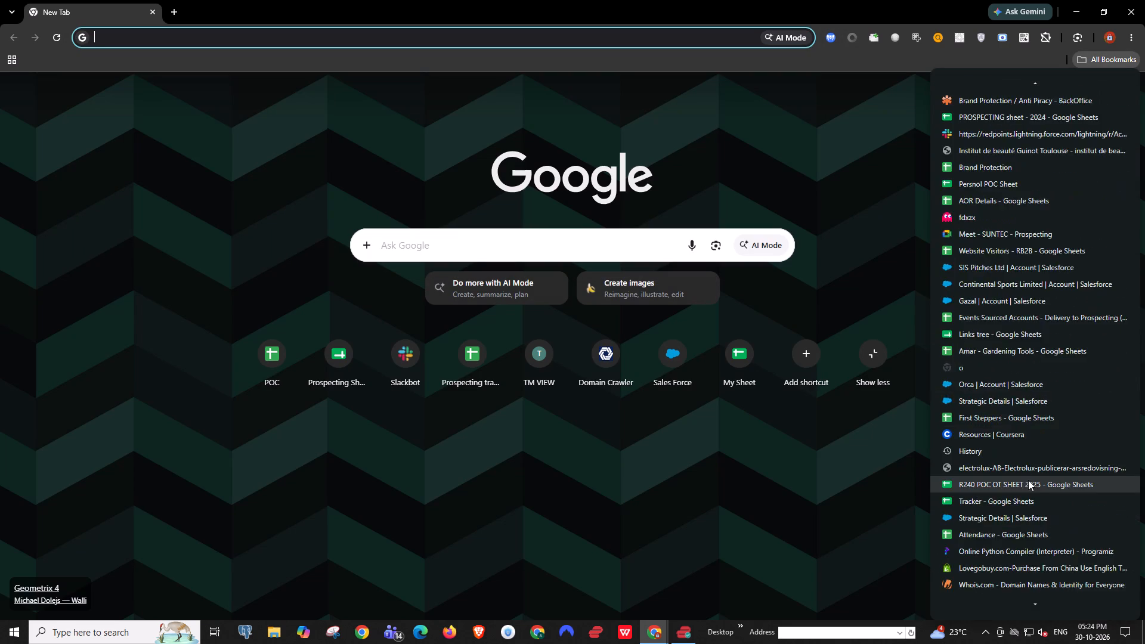
{"action": "scroll", "coordinate": [1028, 480], "scroll_direction": "down", "scroll_amount": 14}
{"action": "scroll", "coordinate": [1006, 572], "scroll_direction": "down", "scroll_amount": 11}
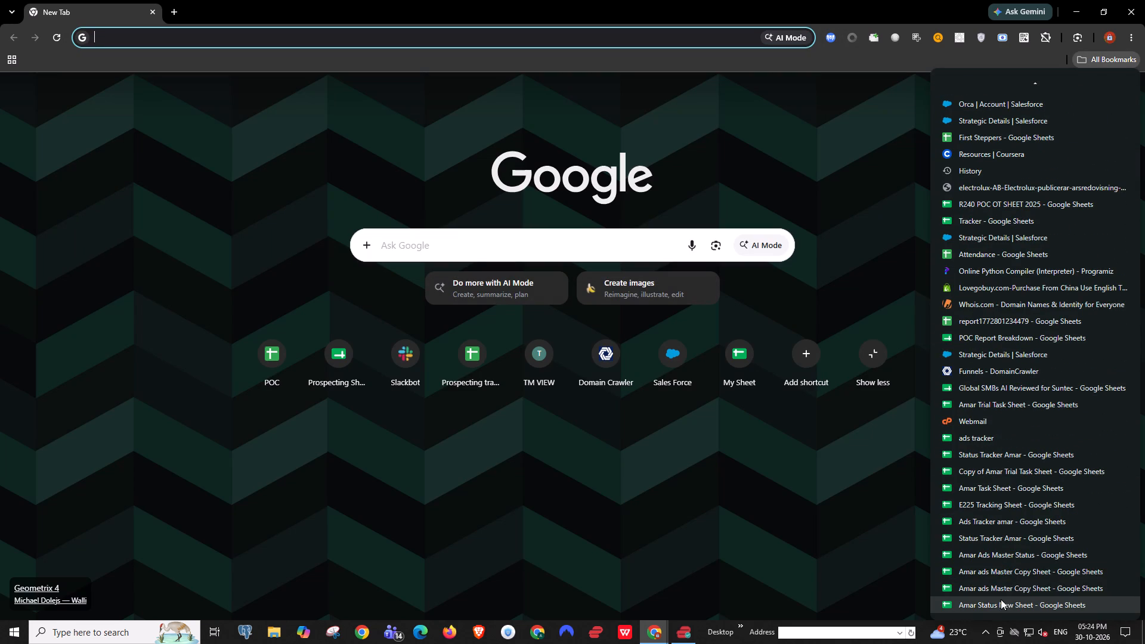
{"action": "left_click", "coordinate": [983, 604]}
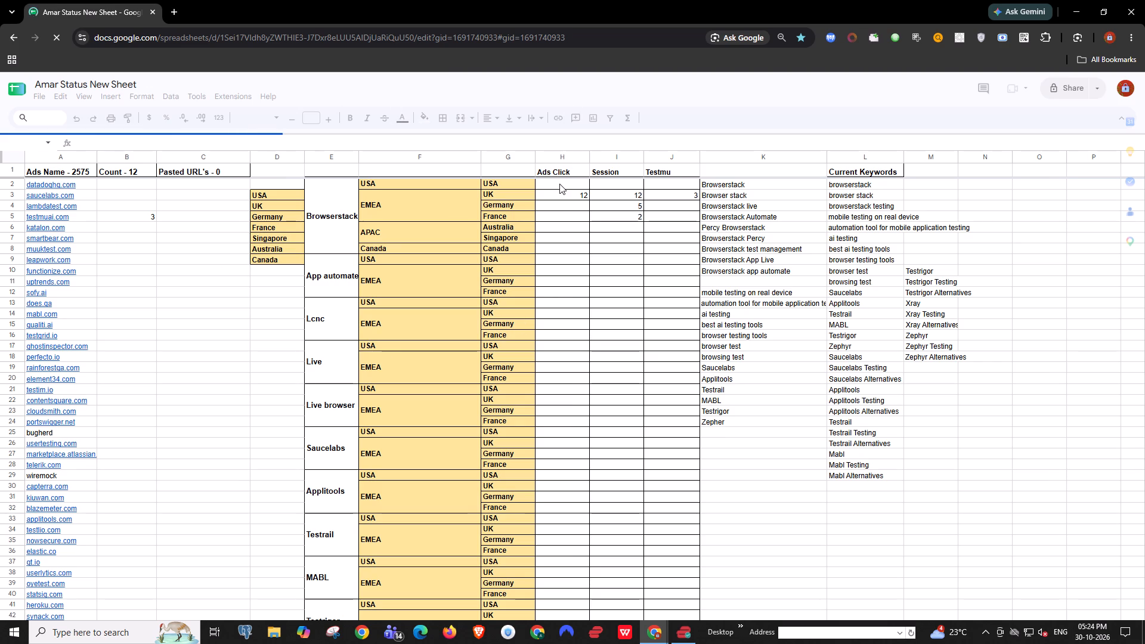
Paste the copied Ads Click, Session and Testmu figures into the status sheet's Ads Click tab, starting at cell H2.
{"action": "left_click", "coordinate": [559, 184]}
{"action": "key", "text": "alt+Tab"}
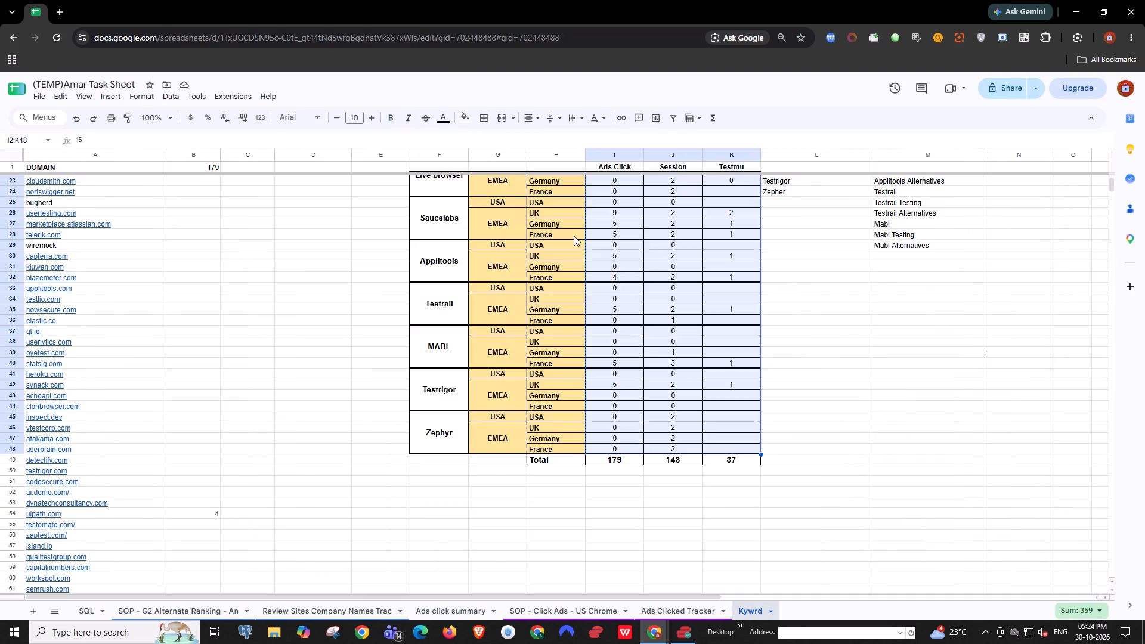
{"action": "key", "text": "alt+Tab"}
{"action": "key", "text": "ctrl+v"}
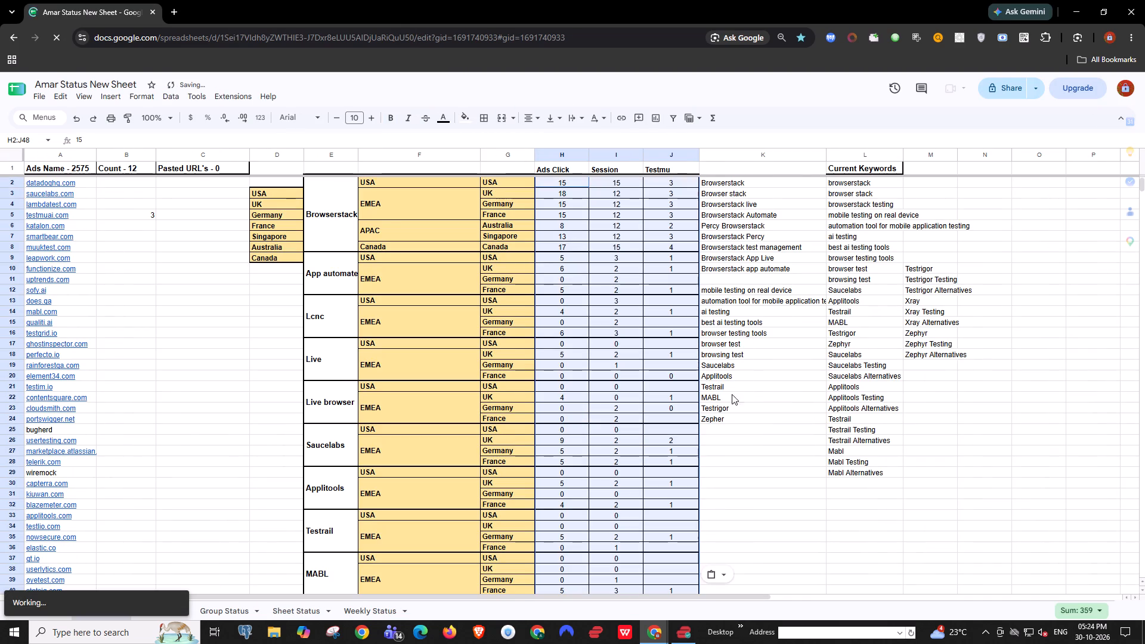
{"action": "scroll", "coordinate": [744, 457], "scroll_direction": "down", "scroll_amount": 6}
{"action": "left_click", "coordinate": [614, 430]}
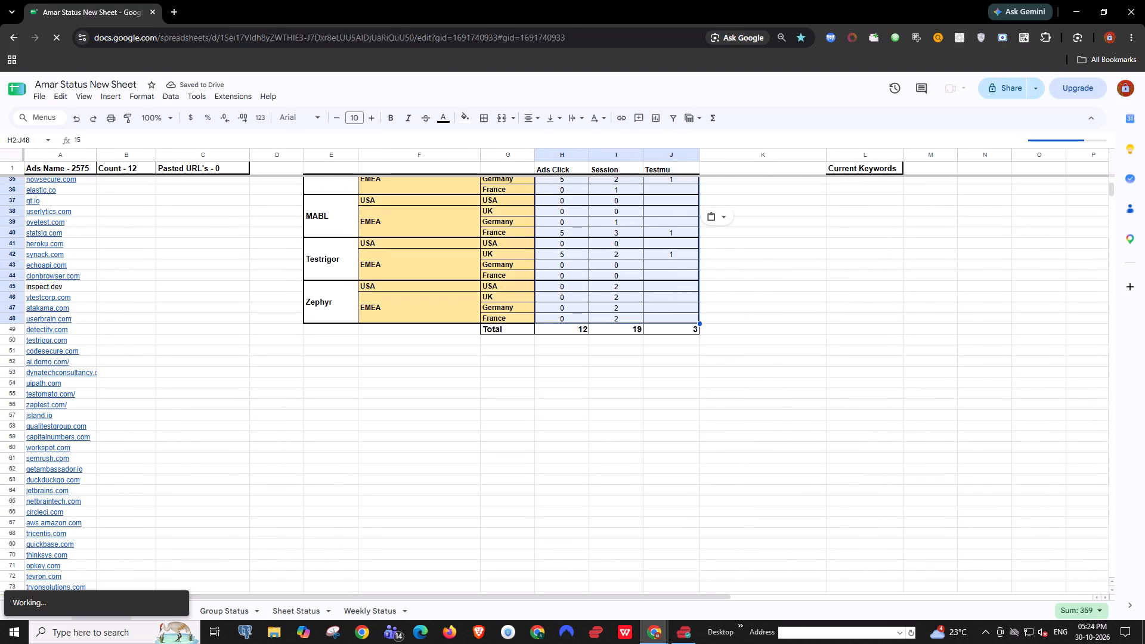
{"action": "scroll", "coordinate": [260, 462], "scroll_direction": "up", "scroll_amount": 5}
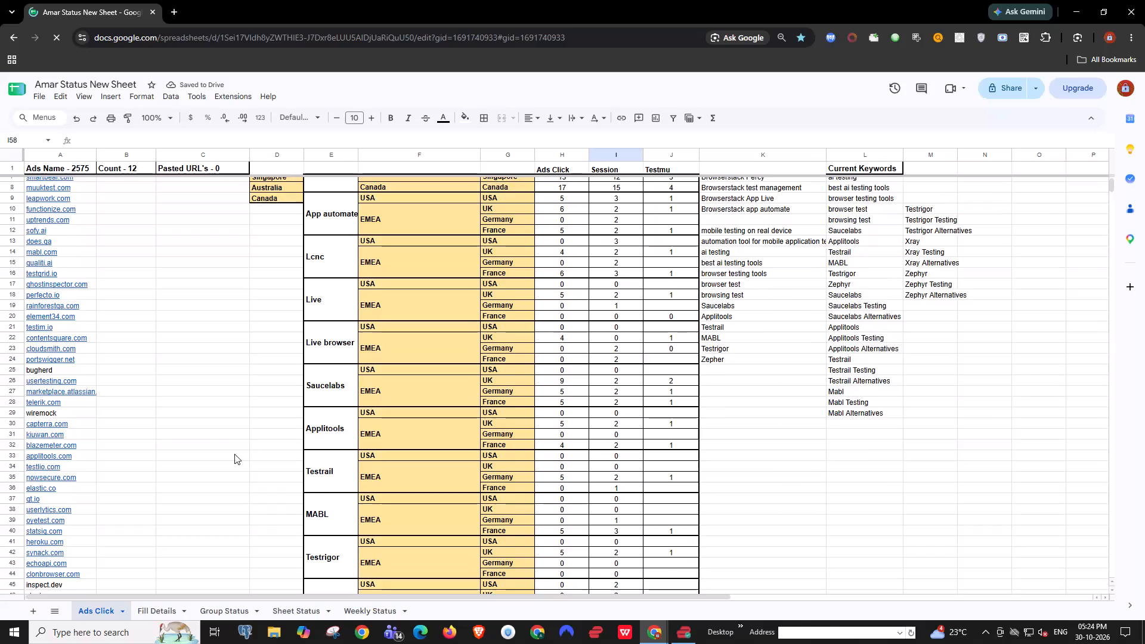
{"action": "scroll", "coordinate": [231, 459], "scroll_direction": "up", "scroll_amount": 14}
Review the automatic category values in Fill Details and the per-keyword click and session counts in Group Status.
{"action": "left_click", "coordinate": [165, 611]}
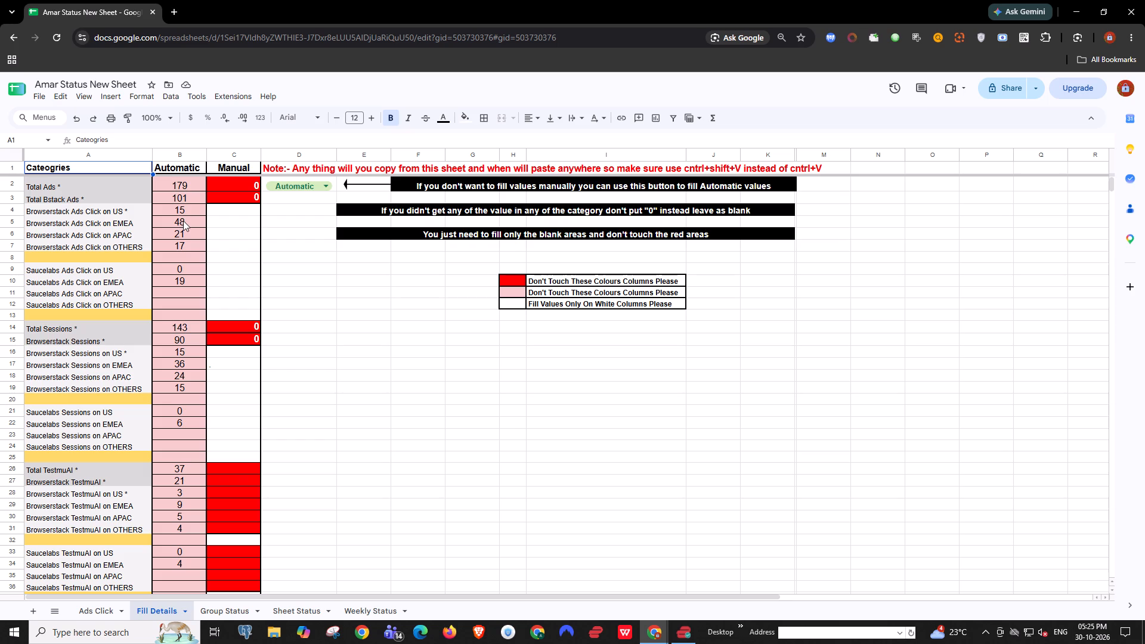
{"action": "left_click", "coordinate": [221, 618]}
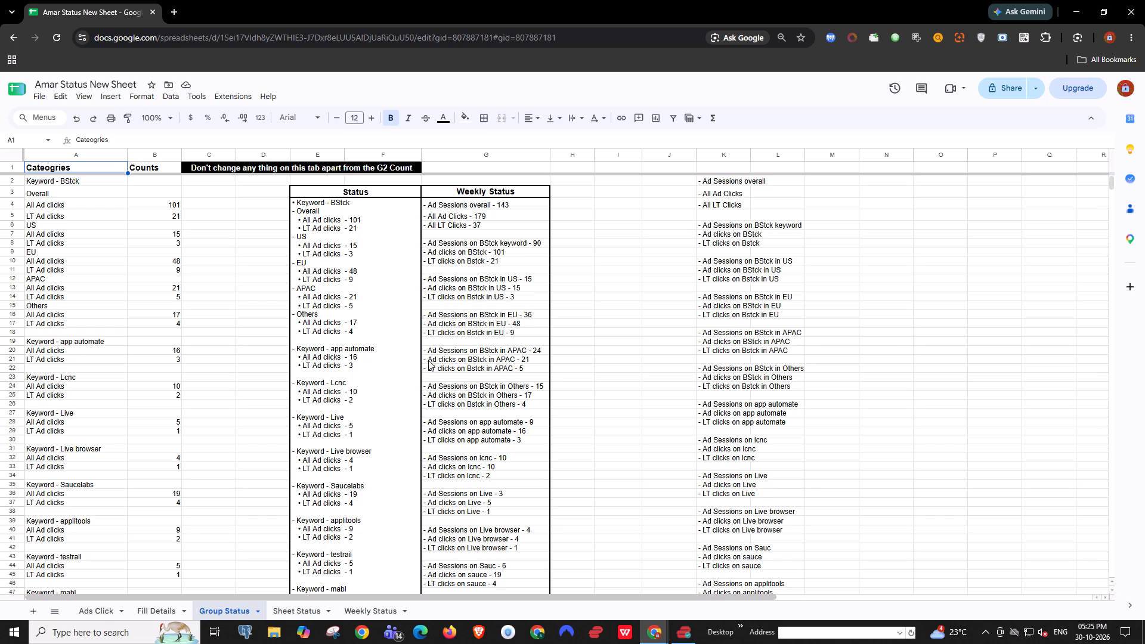
{"action": "scroll", "coordinate": [347, 376], "scroll_direction": "down", "scroll_amount": 1}
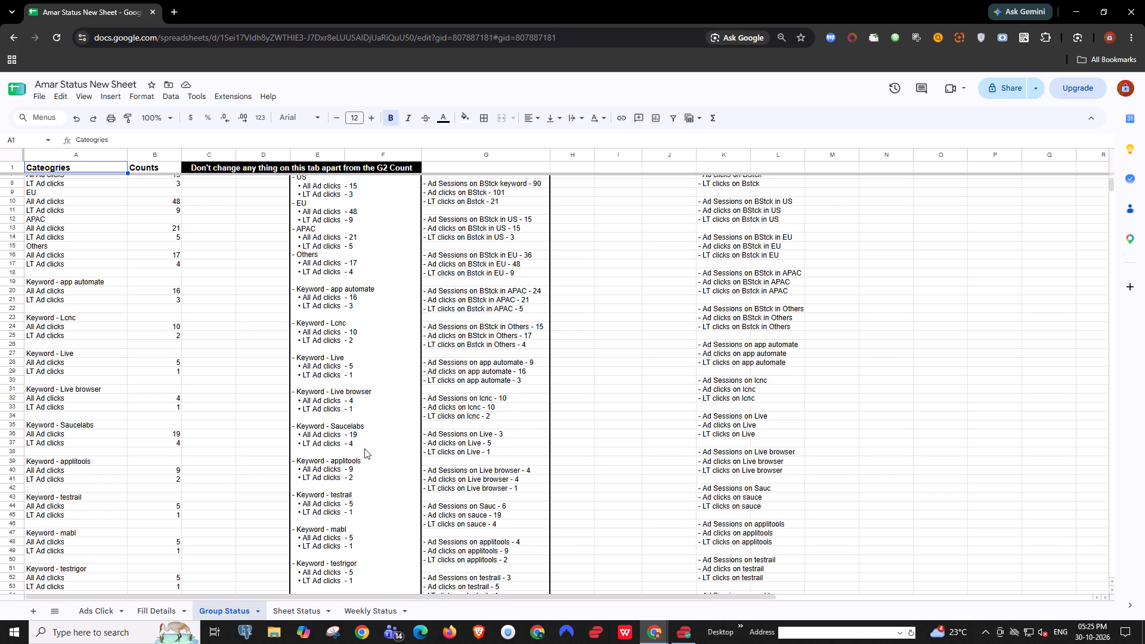
{"action": "scroll", "coordinate": [370, 515], "scroll_direction": "down", "scroll_amount": 2}
{"action": "scroll", "coordinate": [354, 472], "scroll_direction": "up", "scroll_amount": 3}
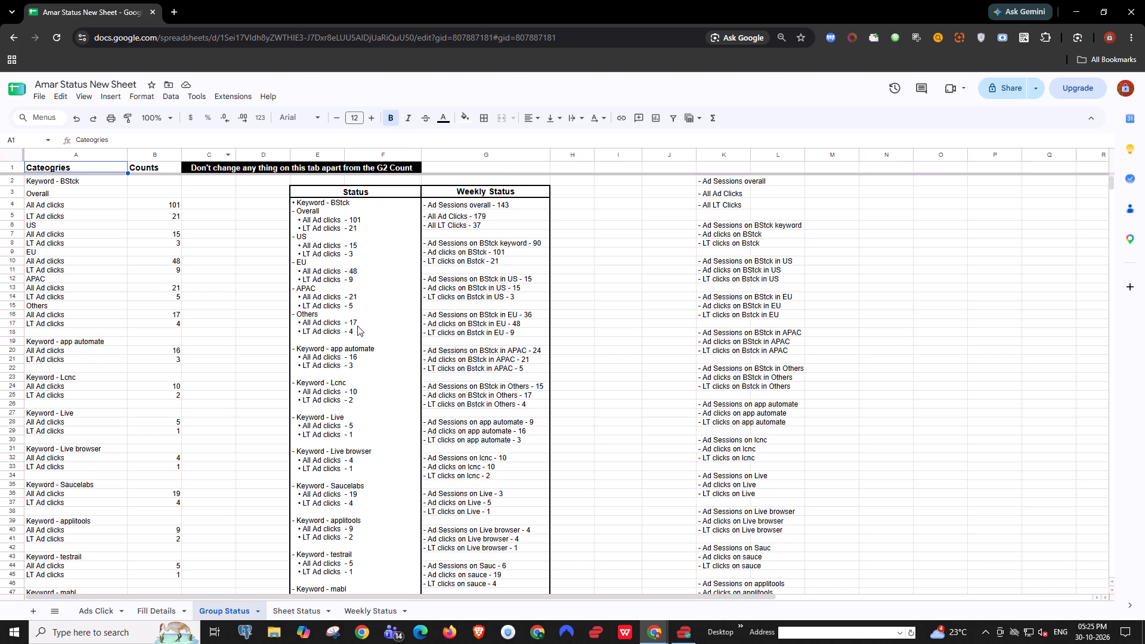
Return to the Kywrd sheet and select the Browserstack Testmu values, K2:K8, to check their sum.
{"action": "key", "text": "alt+Tab"}
{"action": "scroll", "coordinate": [720, 316], "scroll_direction": "up", "scroll_amount": 9}
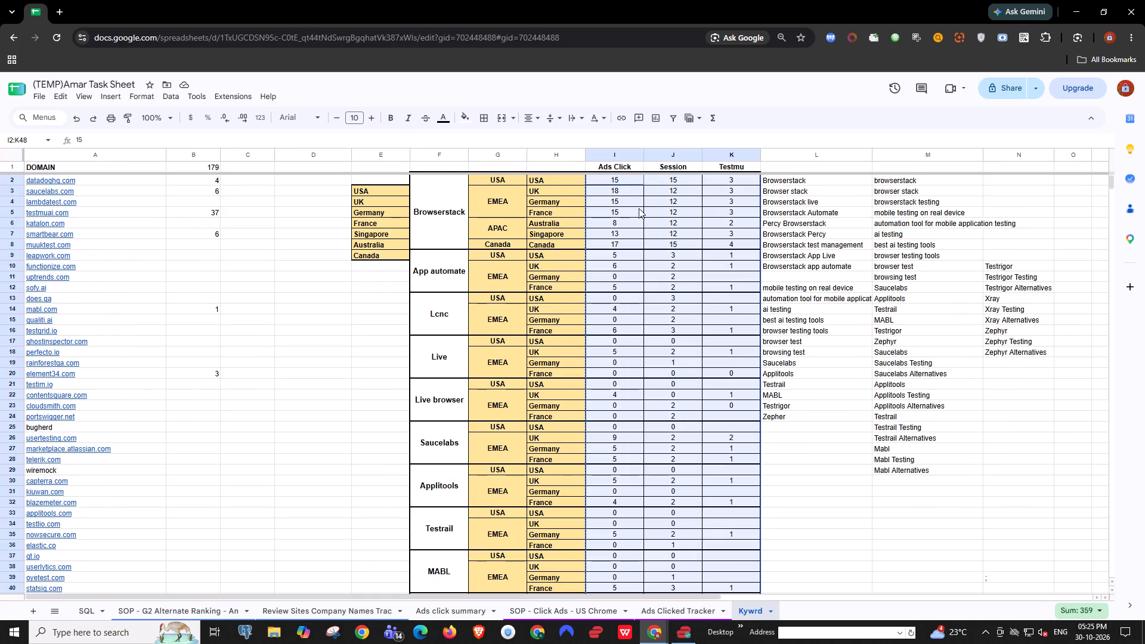
{"action": "left_click_drag", "start_coordinate": [718, 182], "coordinate": [720, 243]}
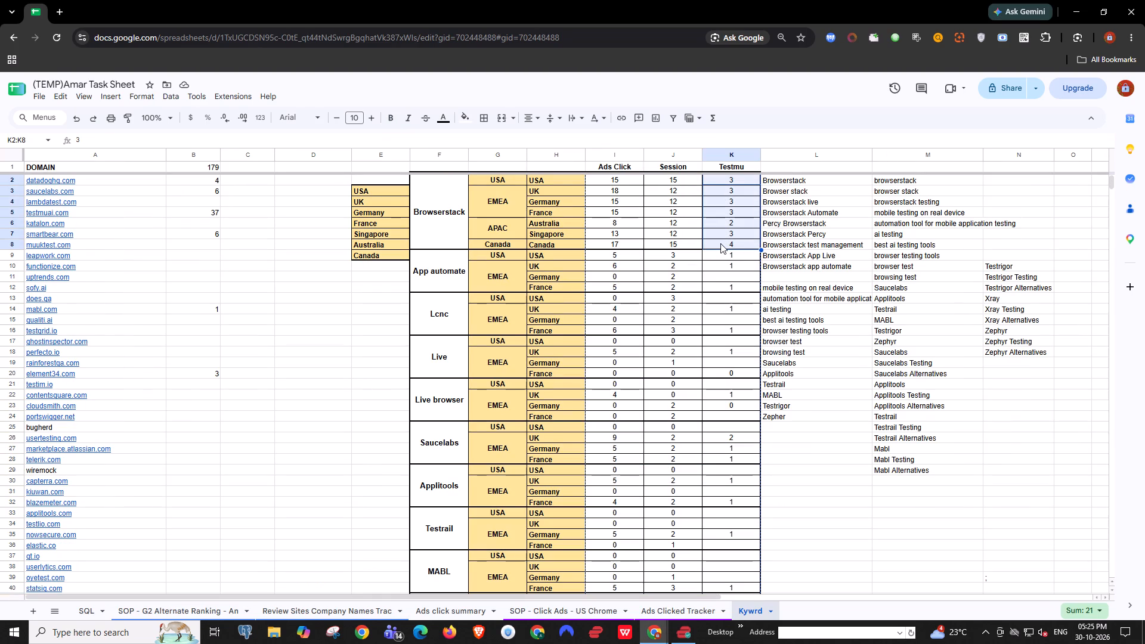
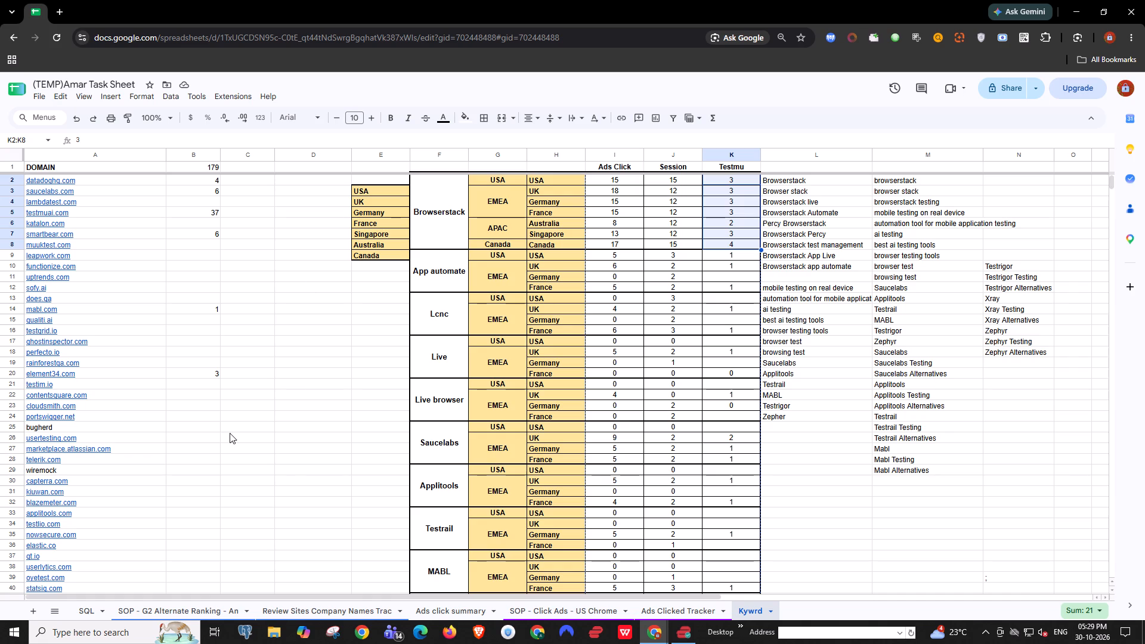
Check the testmuai.com domain count in cell B5 of the Kywrd sheet.
{"action": "left_click", "coordinate": [239, 208]}
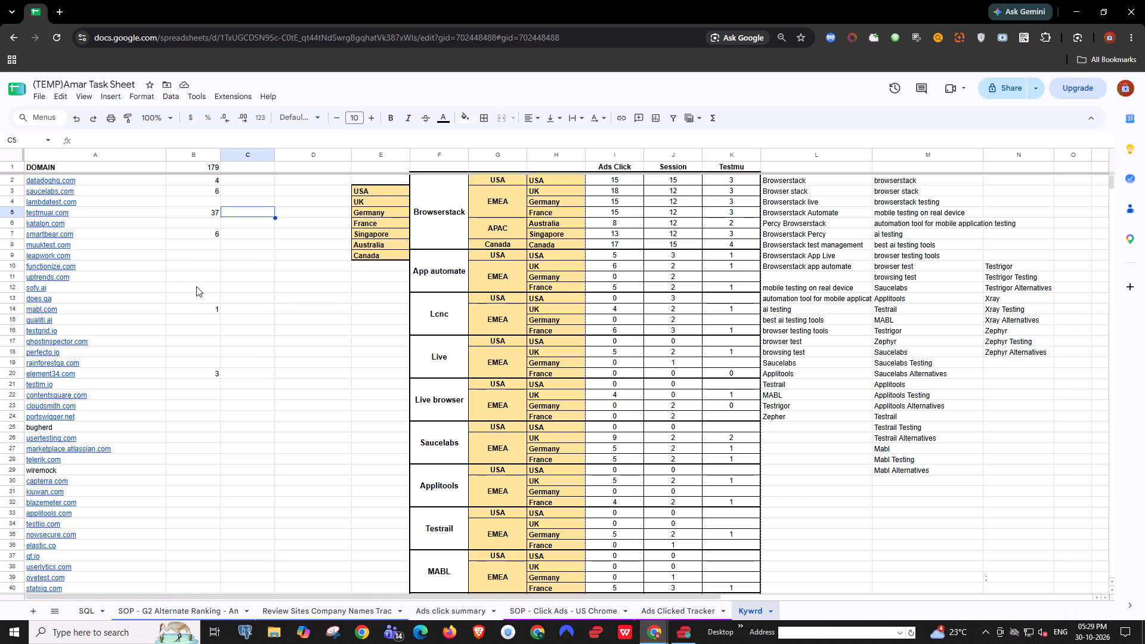
{"action": "left_click", "coordinate": [208, 215]}
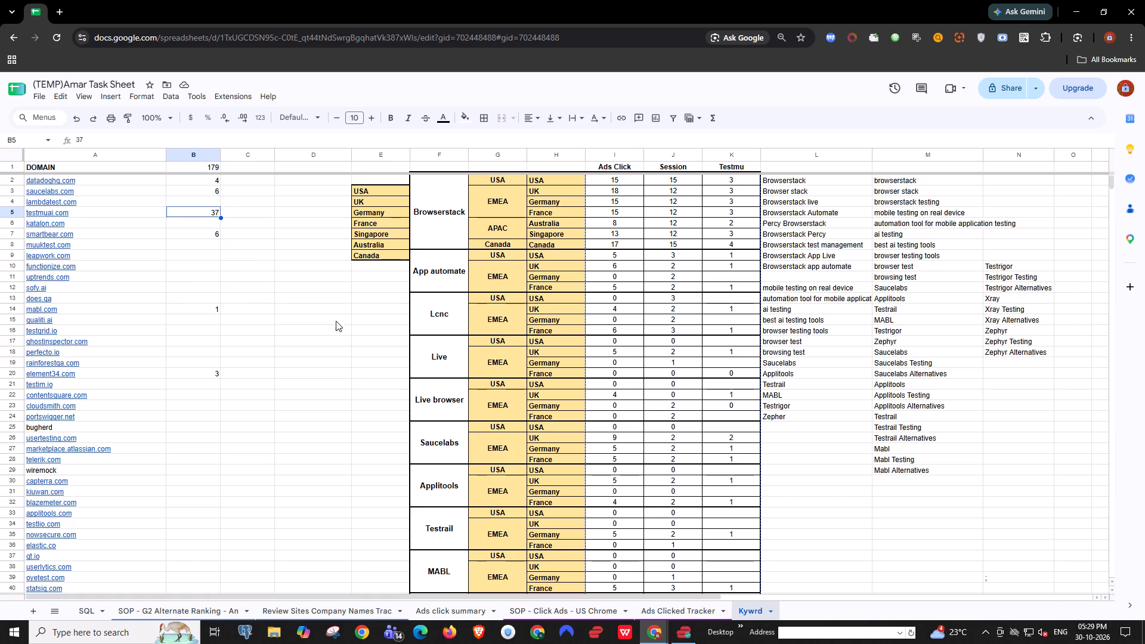
Select the country list from USA to Canada, cells E3:E9, in the Kywrd sheet.
{"action": "left_click_drag", "start_coordinate": [369, 189], "coordinate": [369, 244]}
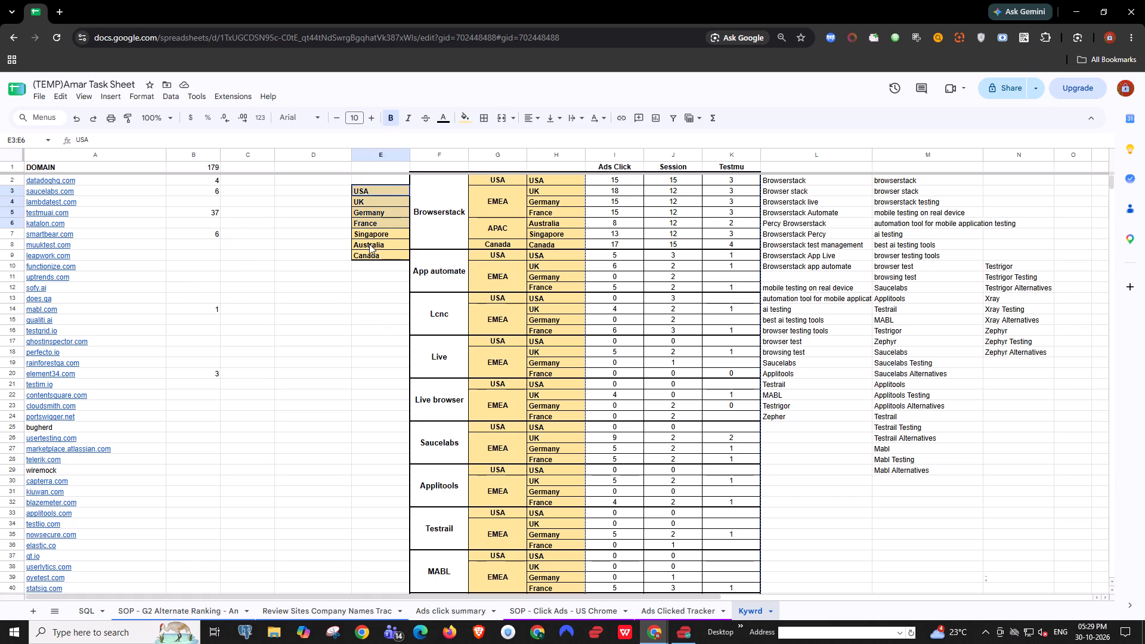
{"action": "left_click_drag", "start_coordinate": [369, 244], "coordinate": [366, 261]}
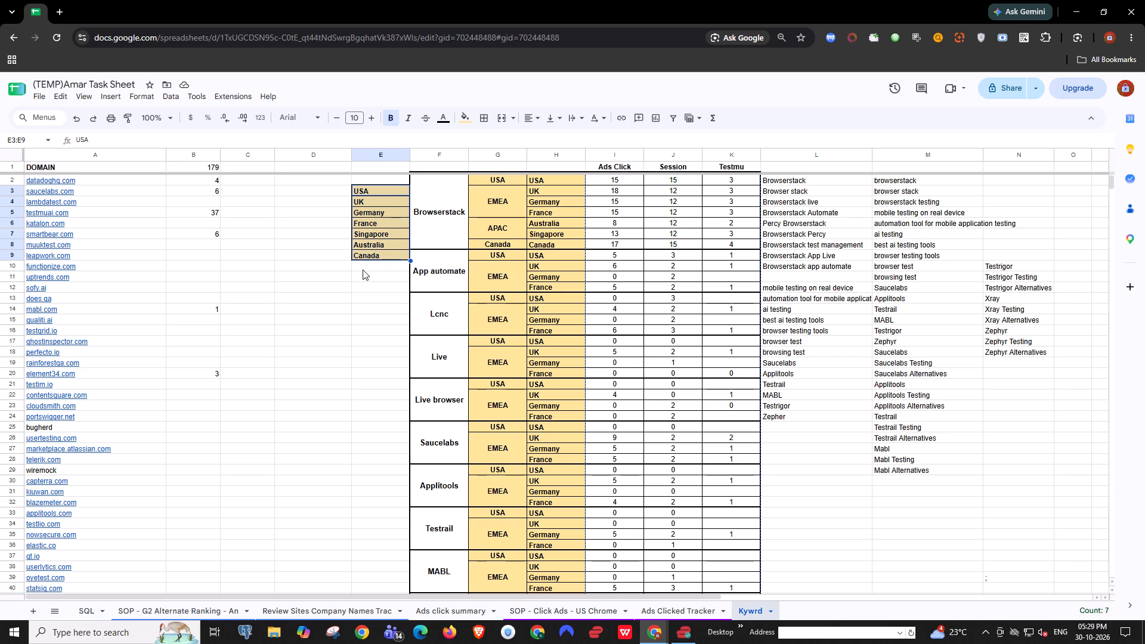
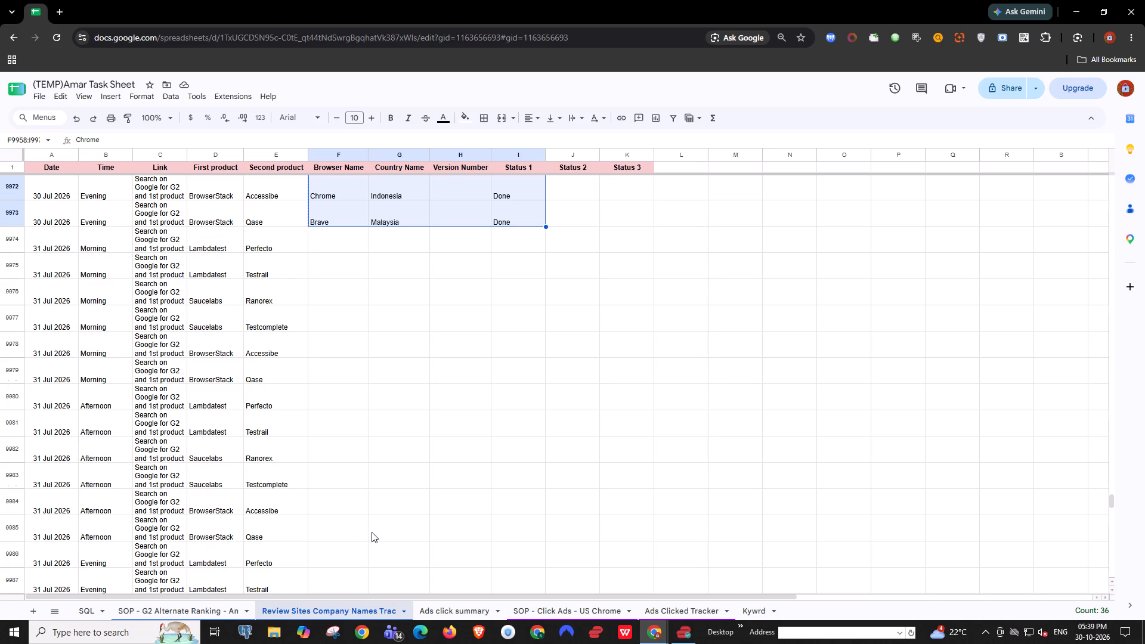
Copy the selected 30 Jul 2026 browser, country and status entries from (TEMP)Amar Task Sheet into Amar Task Sheet's 30 Oct 2026 rows, starting at F9992.
{"action": "key", "text": "ctrl+c"}
{"action": "key", "text": "alt+Tab"}
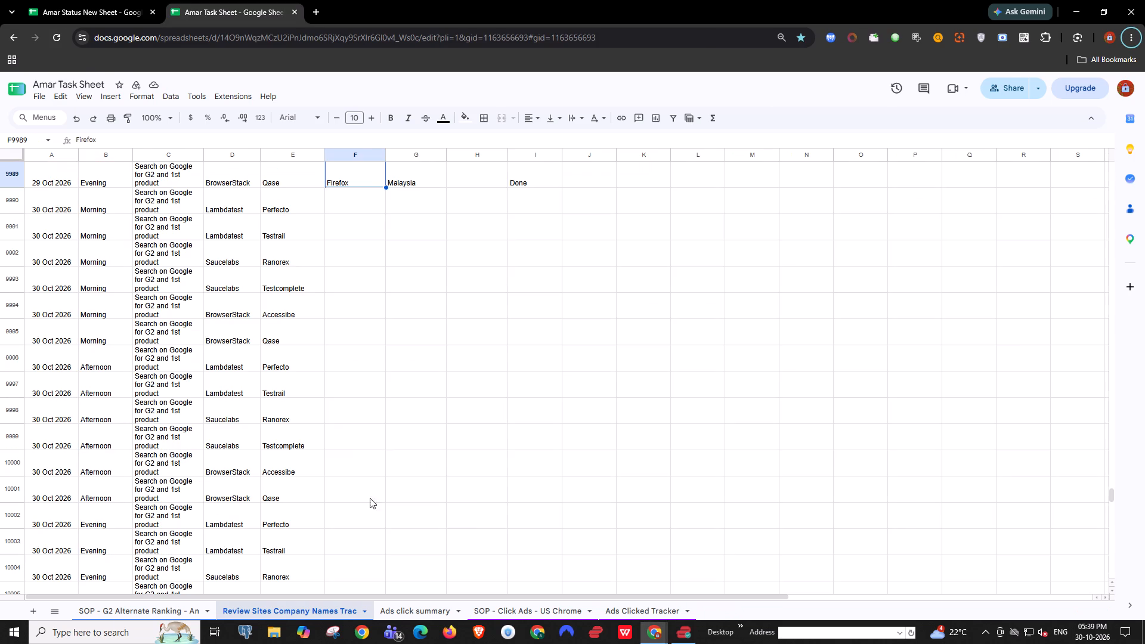
{"action": "left_click", "coordinate": [341, 253]}
{"action": "key", "text": "ctrl+v"}
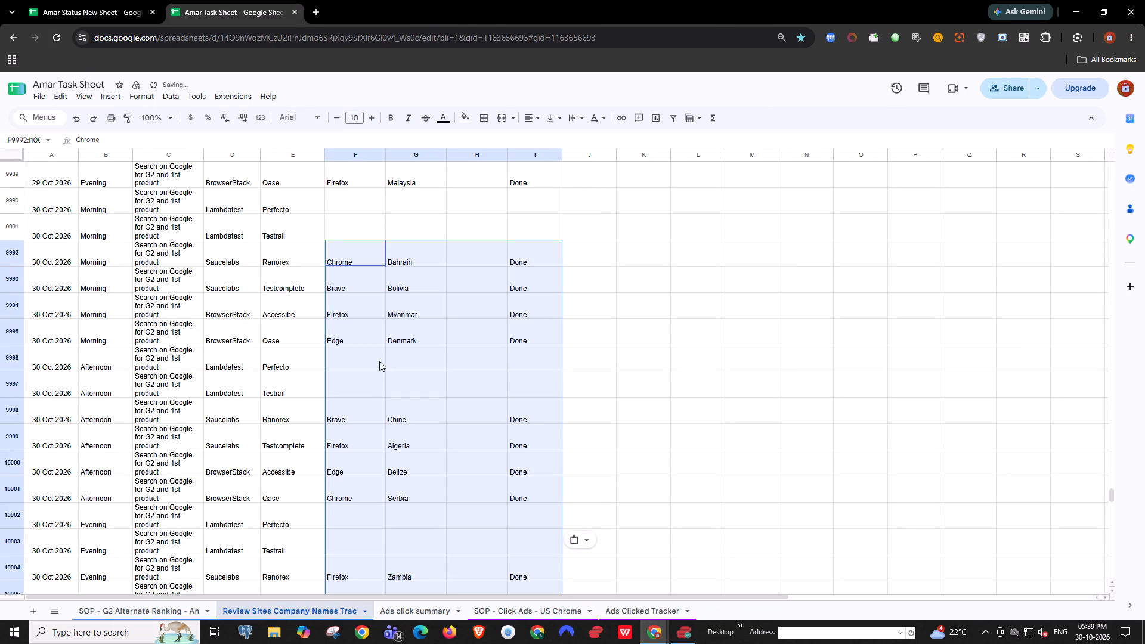
{"action": "scroll", "coordinate": [416, 520], "scroll_direction": "down", "scroll_amount": 3}
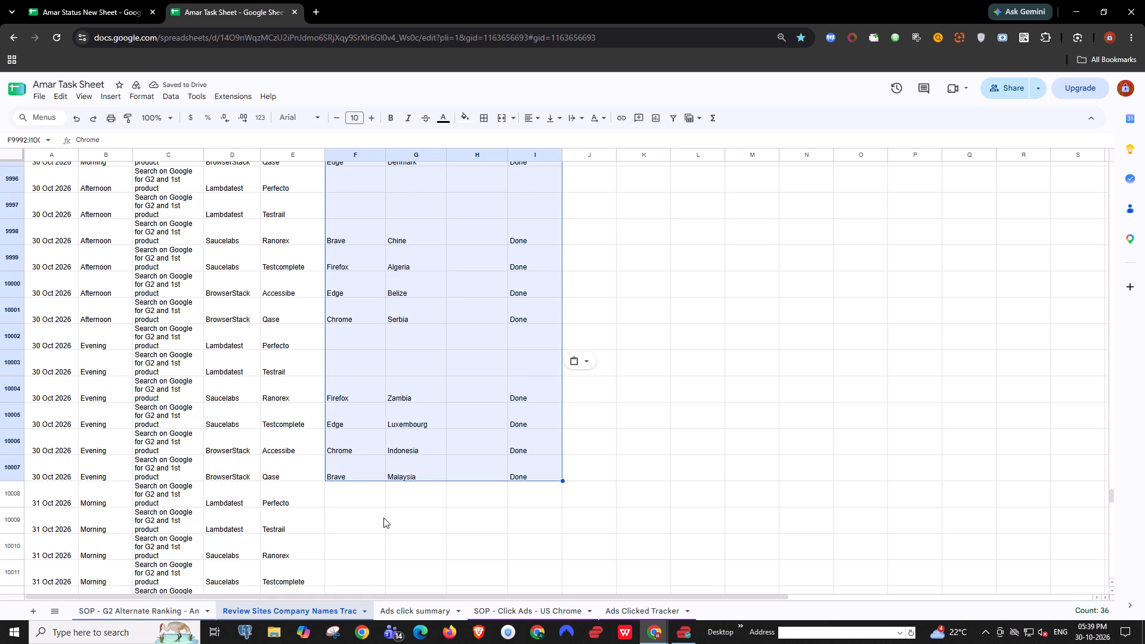
{"action": "left_click", "coordinate": [358, 510]}
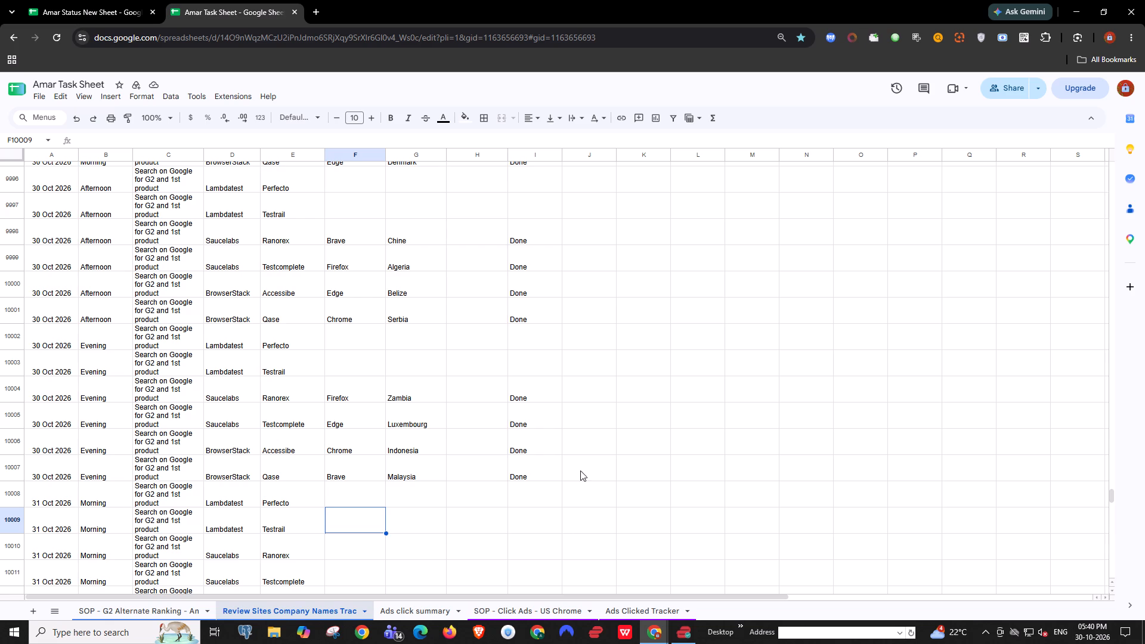
In Amar Task Sheet's Ads Clicked Tracker, move the counts in VI2630:VK2653 up one row to start at VI2629.
{"action": "left_click", "coordinate": [635, 606]}
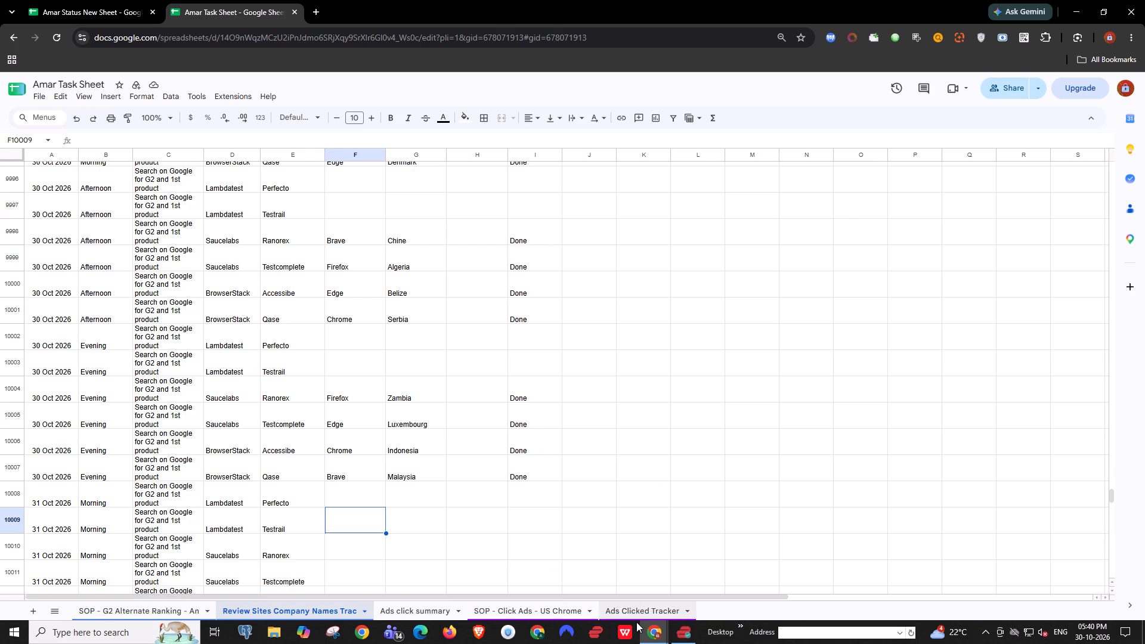
{"action": "left_click", "coordinate": [208, 431]}
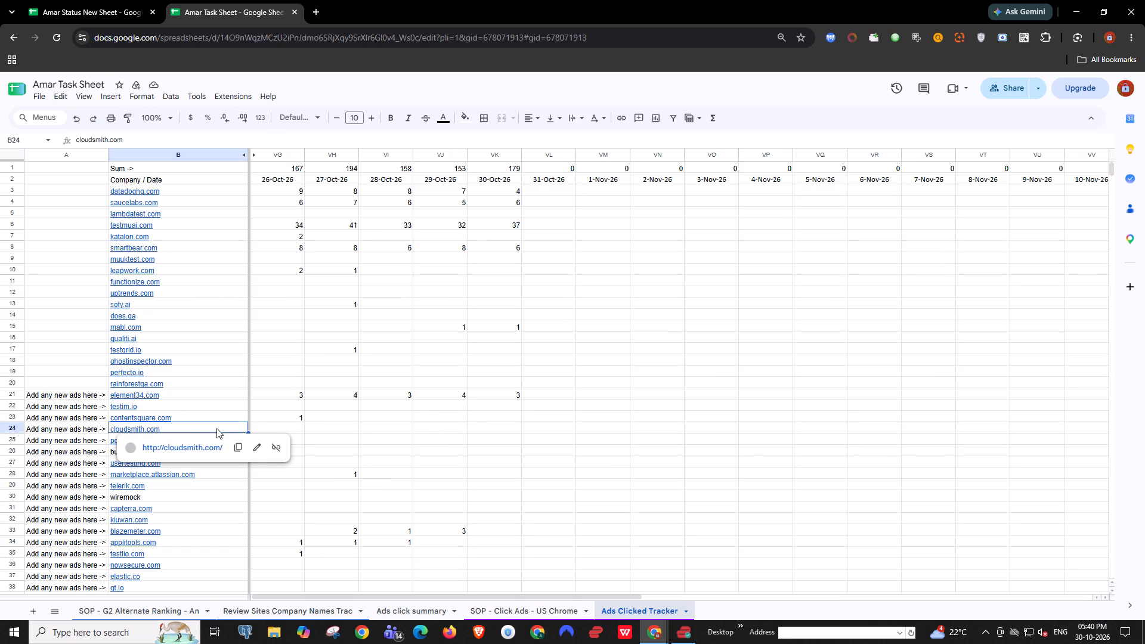
{"action": "key", "text": "ctrl+Down"}
{"action": "scroll", "coordinate": [237, 405], "scroll_direction": "down", "scroll_amount": 2}
{"action": "scroll", "coordinate": [297, 439], "scroll_direction": "down", "scroll_amount": 1}
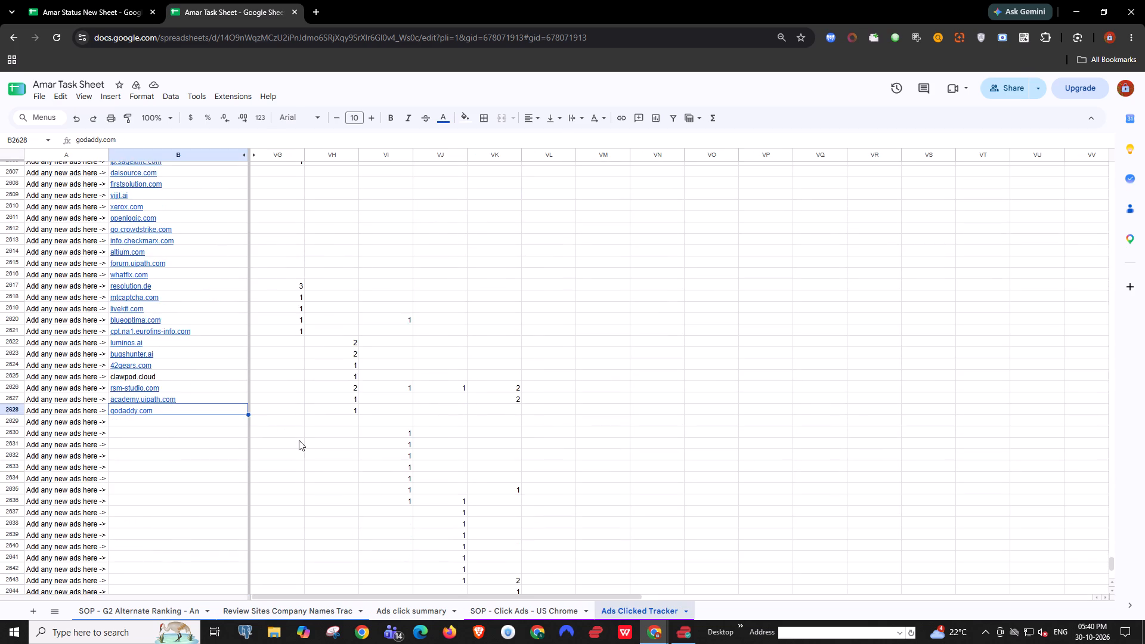
{"action": "scroll", "coordinate": [299, 440], "scroll_direction": "down", "scroll_amount": 3}
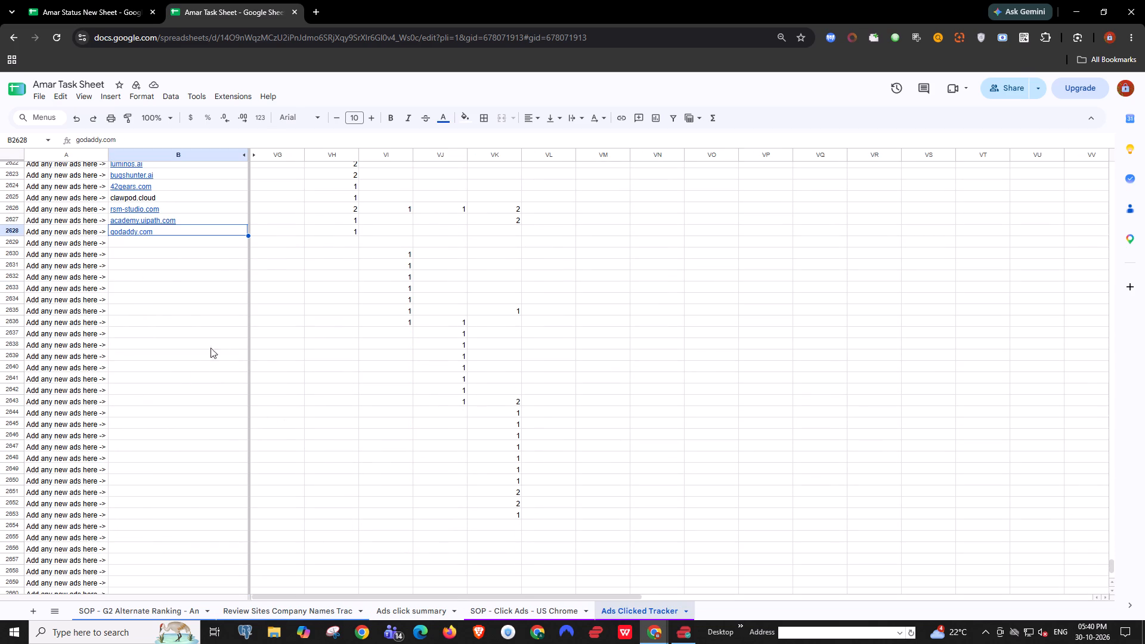
{"action": "key", "text": "alt+Tab"}
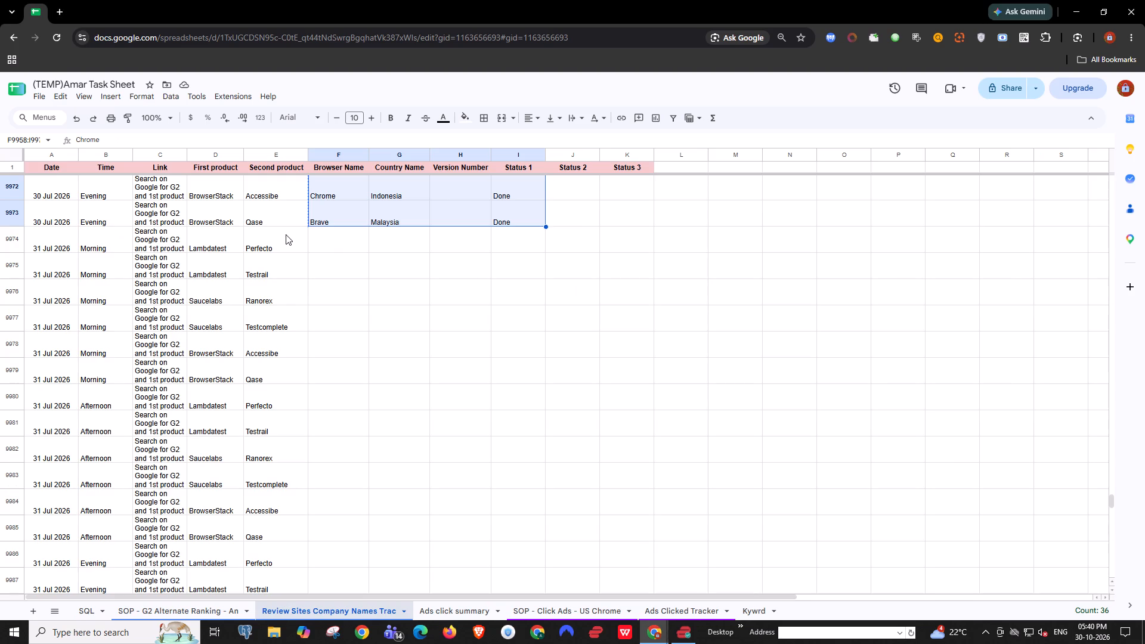
{"action": "key", "text": "alt+Tab"}
{"action": "left_click_drag", "start_coordinate": [401, 253], "coordinate": [428, 295]}
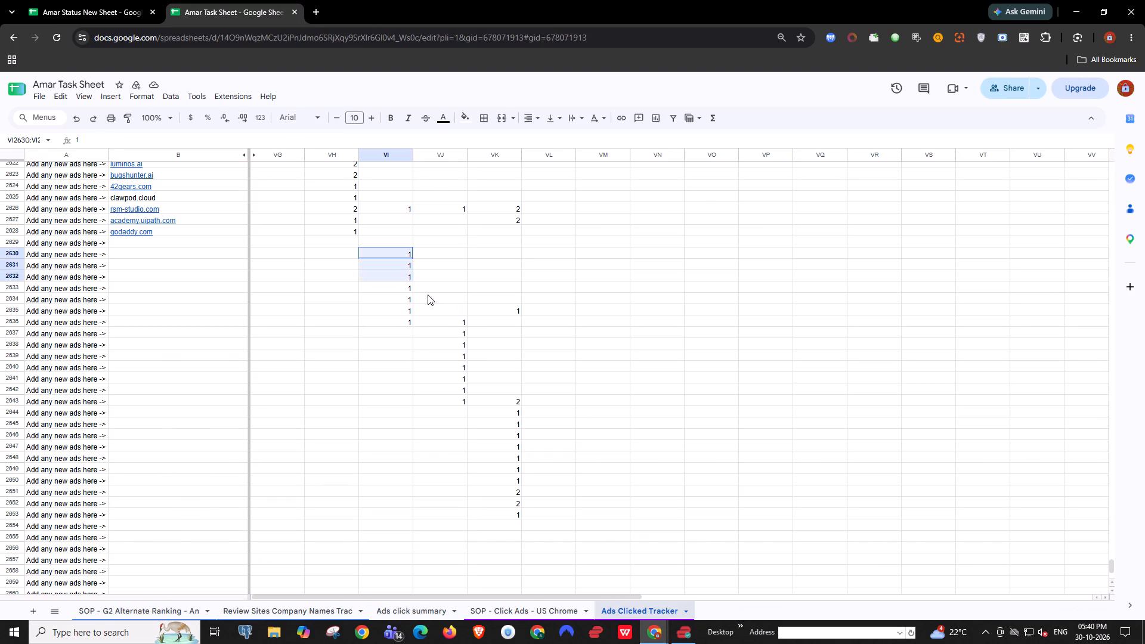
{"action": "left_click_drag", "start_coordinate": [428, 295], "coordinate": [504, 515]}
{"action": "key", "text": "ctrl+x"}
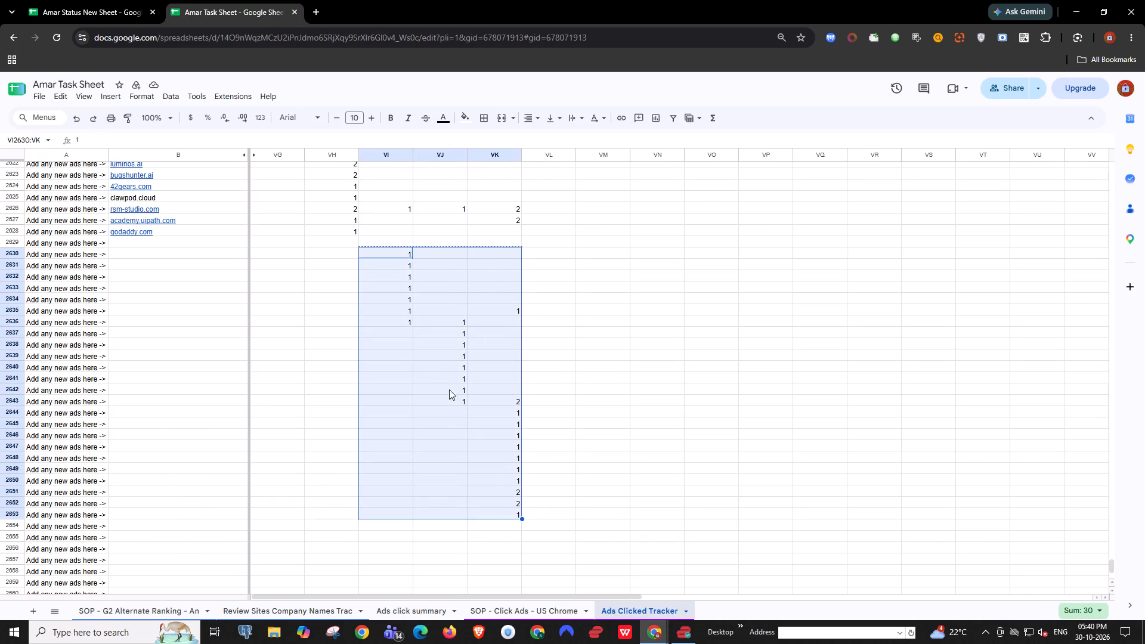
{"action": "left_click", "coordinate": [398, 243]}
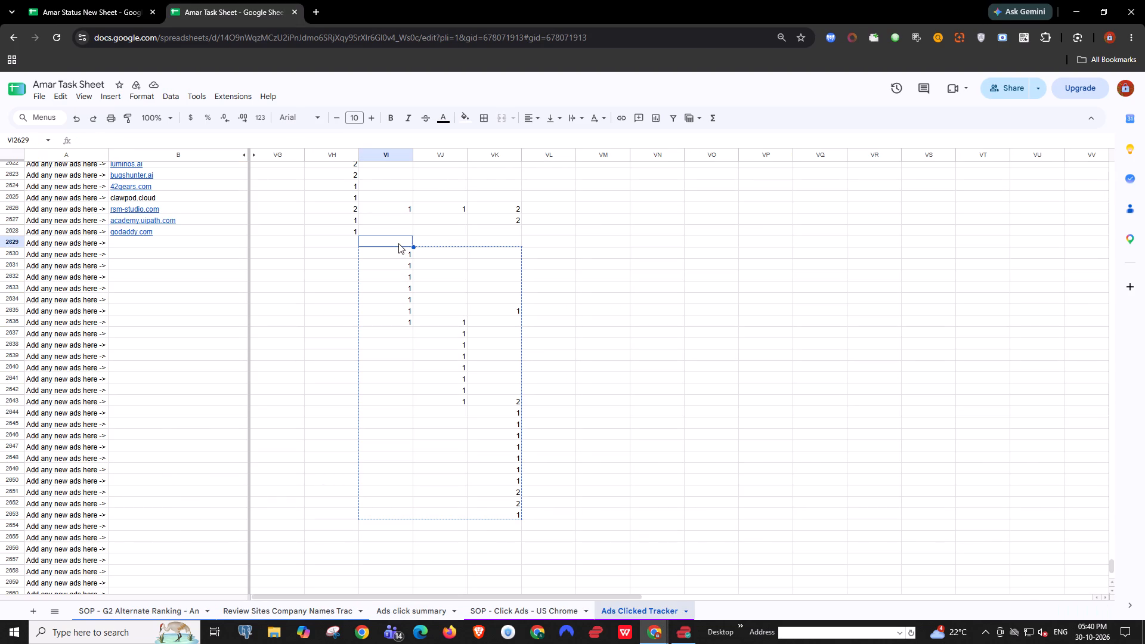
{"action": "key", "text": "ctrl+v"}
Copy the domains from software-quality-lab.com to skuad.io, A2629:A2652 in the Kywrd sheet, into Ads Clicked Tracker starting at B2629.
{"action": "key", "text": "alt+Tab"}
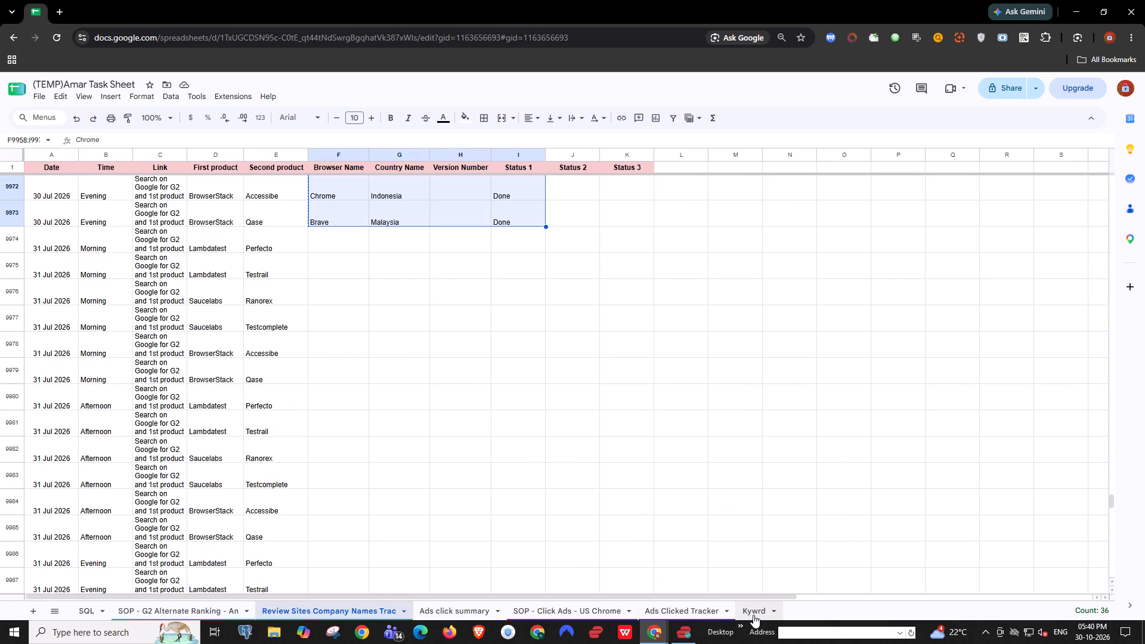
{"action": "left_click", "coordinate": [753, 615]}
{"action": "scroll", "coordinate": [60, 244], "scroll_direction": "up", "scroll_amount": 6}
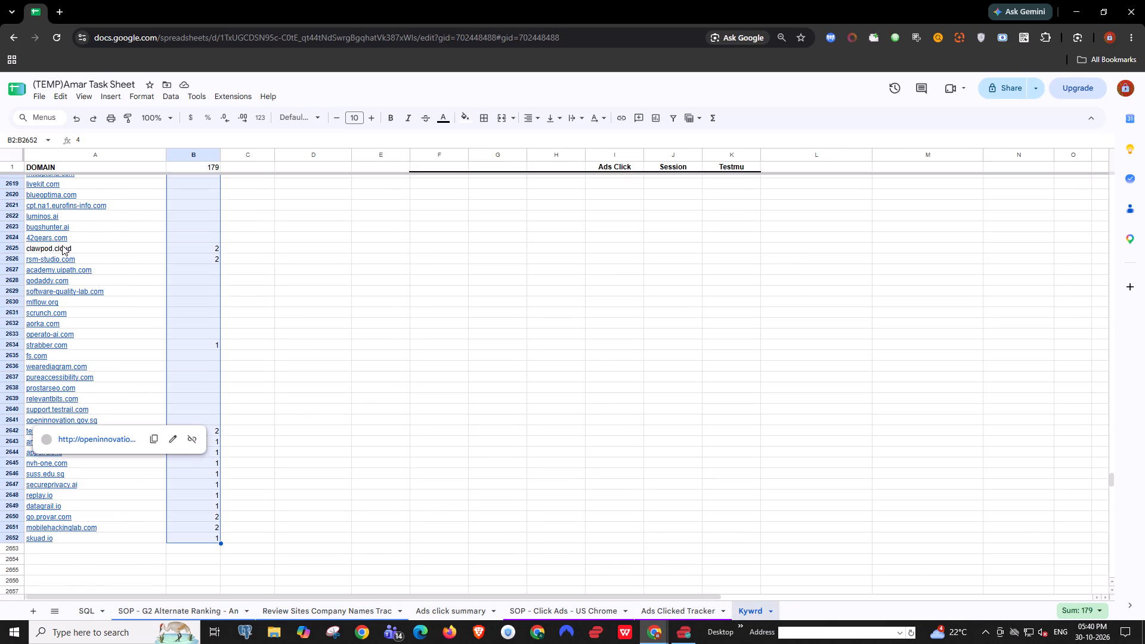
{"action": "scroll", "coordinate": [58, 213], "scroll_direction": "up", "scroll_amount": 1}
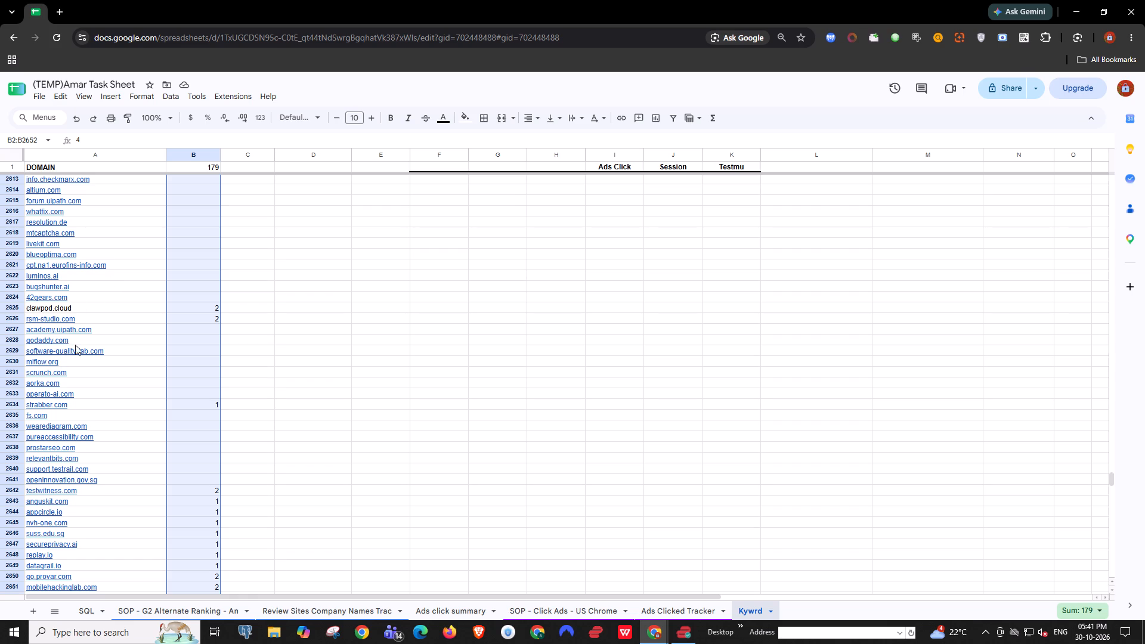
{"action": "left_click_drag", "start_coordinate": [81, 352], "coordinate": [92, 512]}
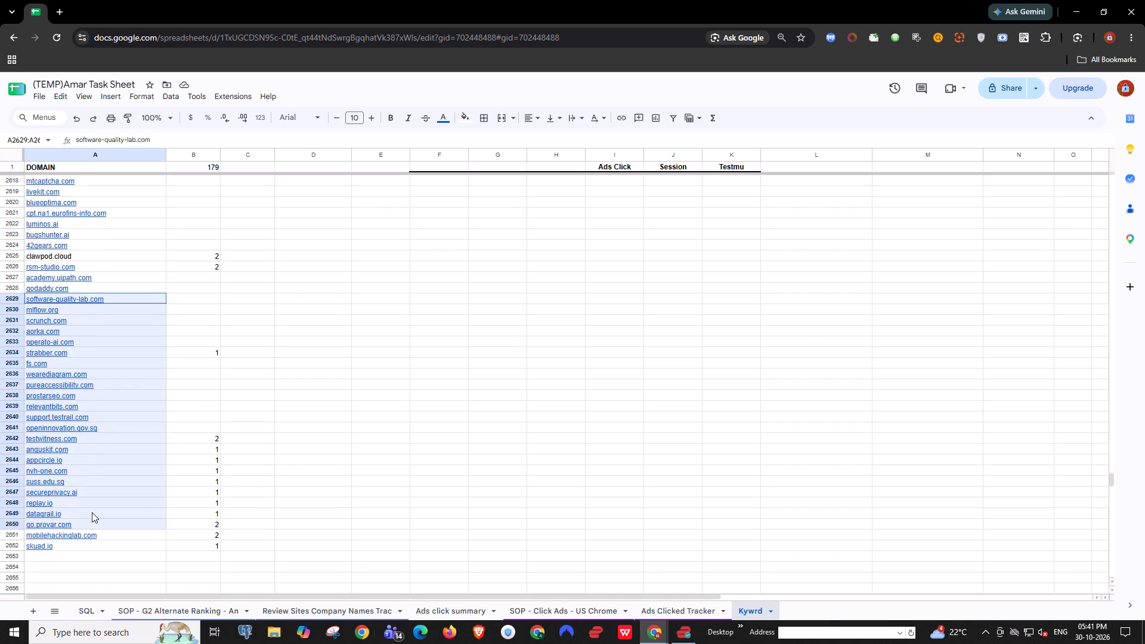
{"action": "left_click_drag", "start_coordinate": [92, 512], "coordinate": [89, 547]}
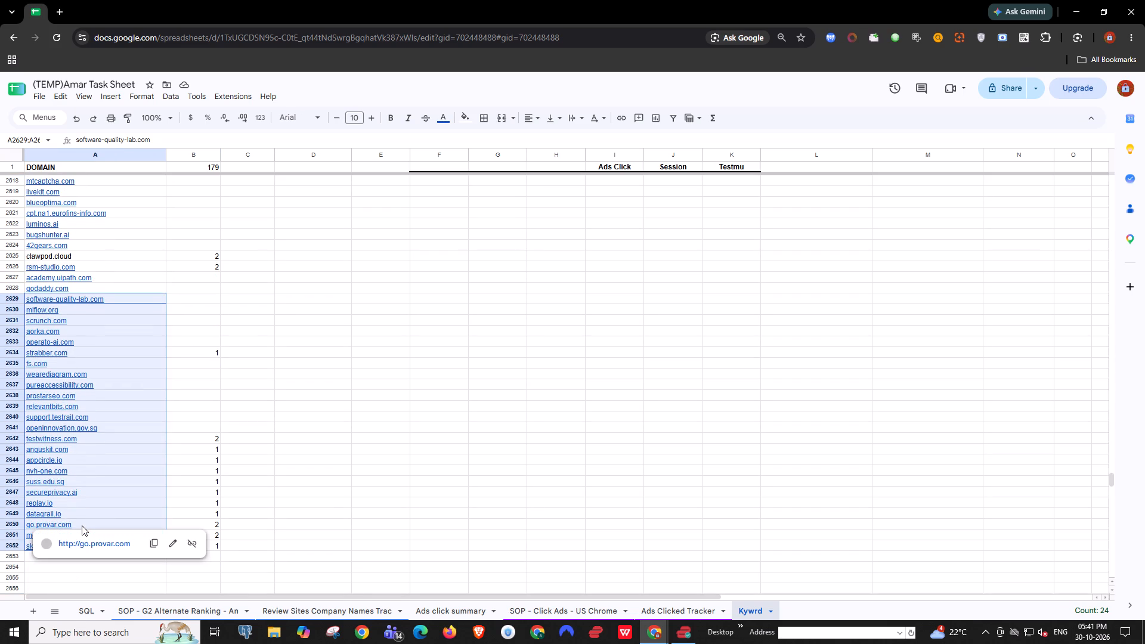
{"action": "key", "text": "ctrl+c"}
{"action": "key", "text": "ctrl+c"}
{"action": "key", "text": "ctrl+c"}
{"action": "key", "text": "ctrl+c"}
{"action": "key", "text": "alt+Tab"}
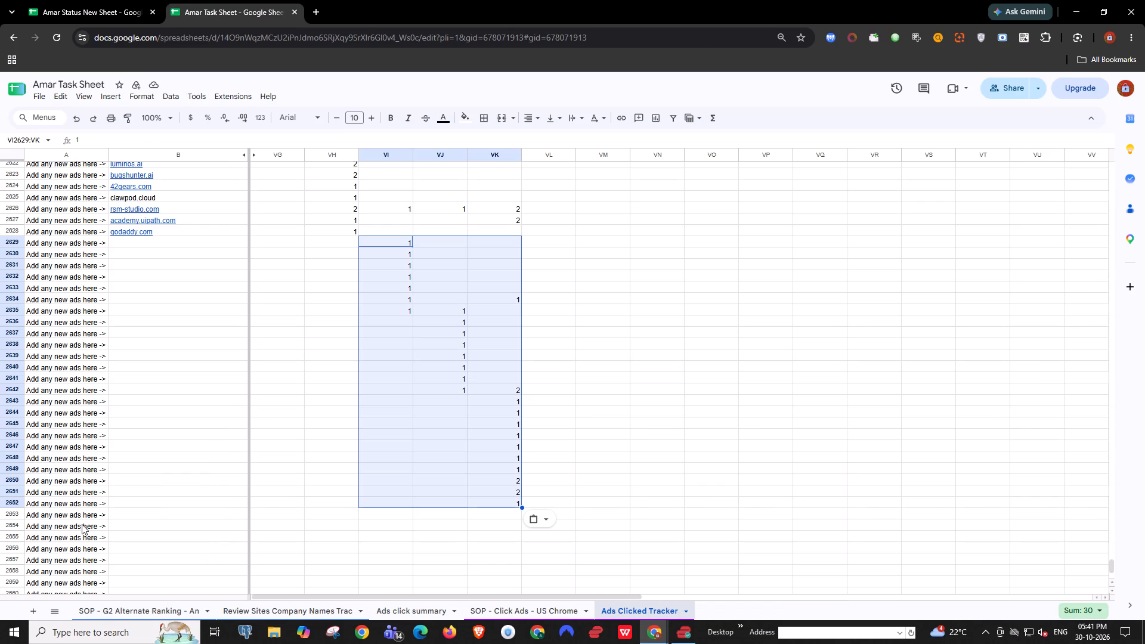
{"action": "left_click", "coordinate": [137, 242]}
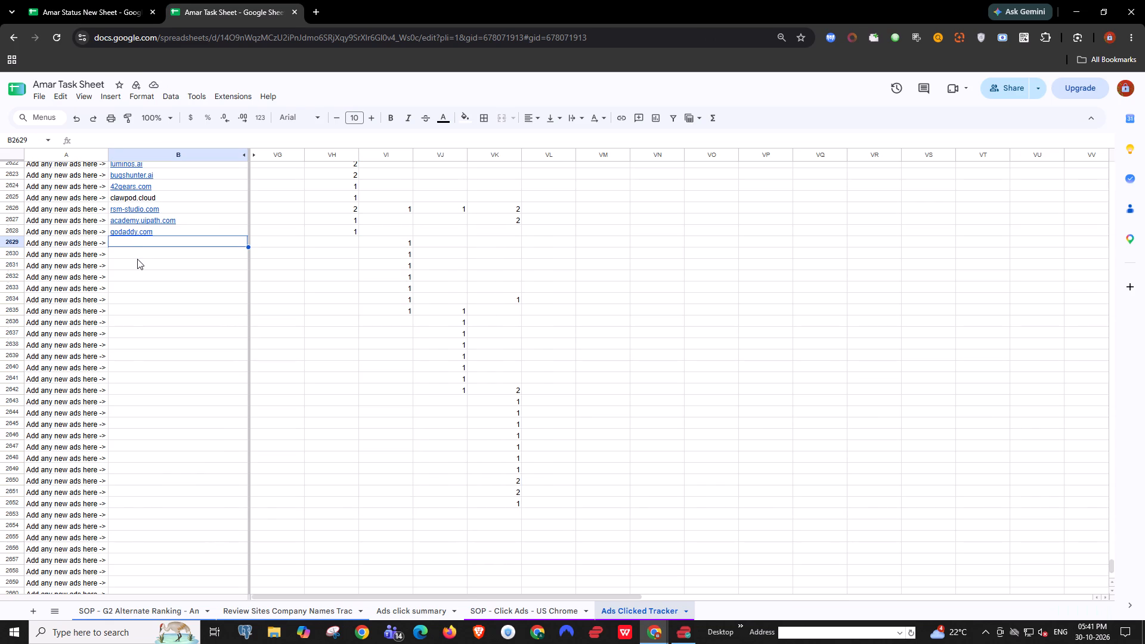
{"action": "key", "text": "ctrl+v"}
Select the whole skuad.io row, row 2652, in Ads Clicked Tracker to check its count alignment.
{"action": "left_click", "coordinate": [286, 508]}
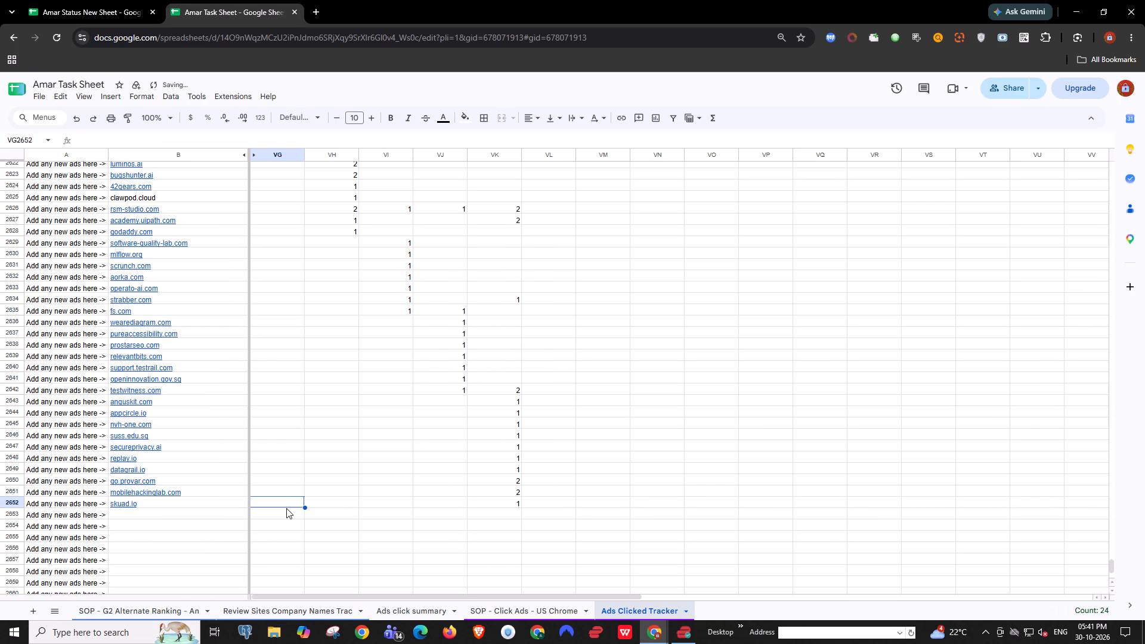
{"action": "key", "text": "shift+space"}
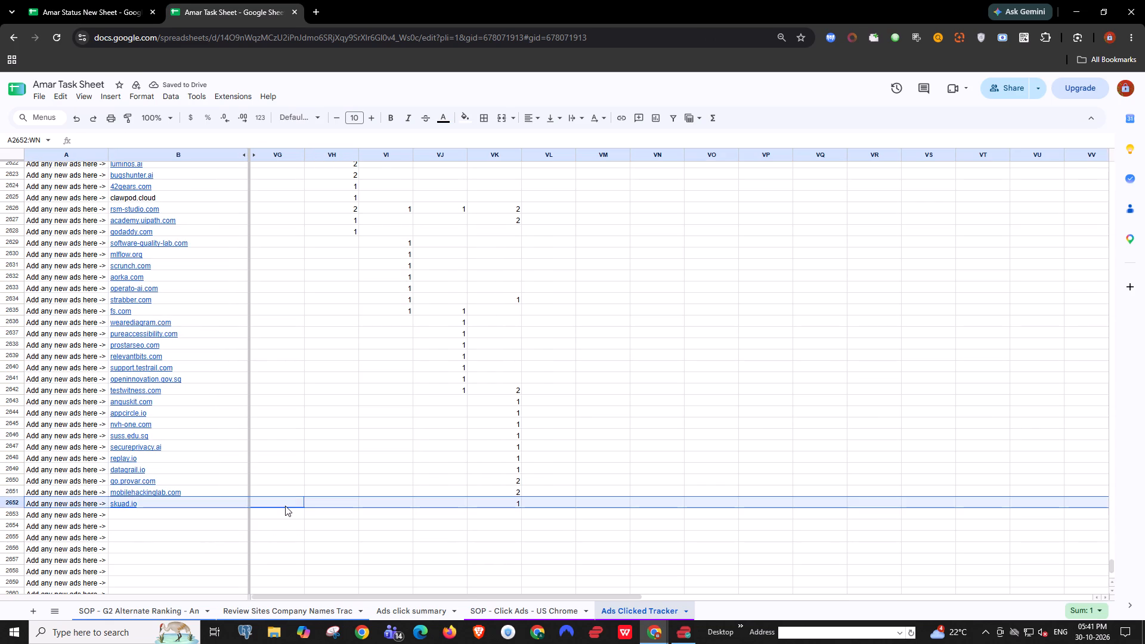
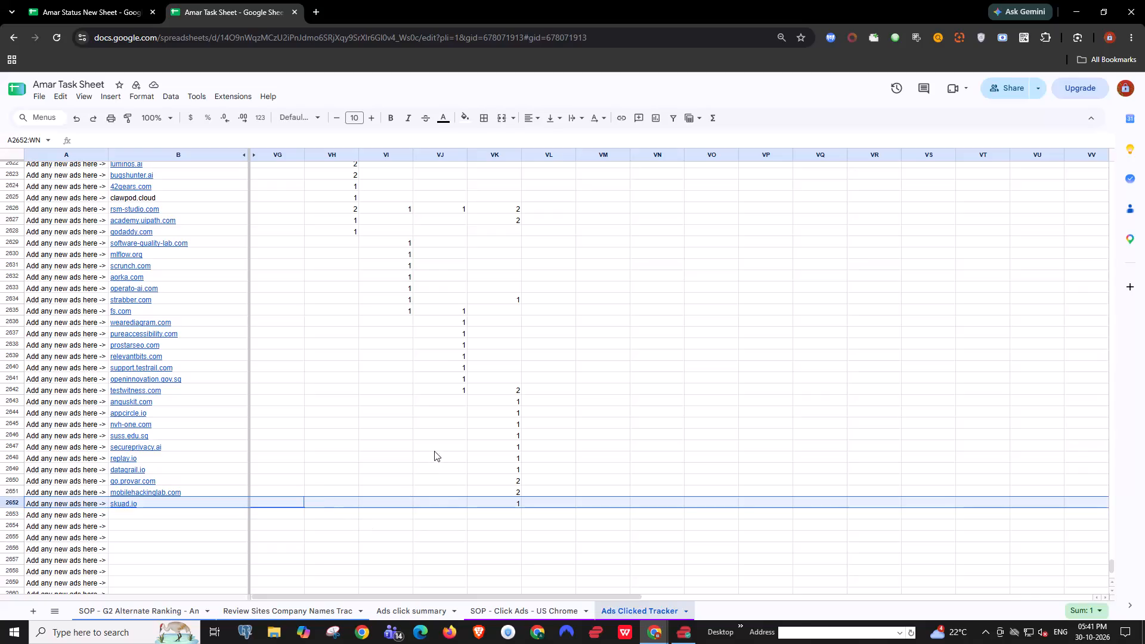
Copy the counts B2:B350 from Amar Status New Sheet's Sheet Status as values into Amar Task Sheet's Ads click summary at DT2, then close Amar Task Sheet.
{"action": "left_click", "coordinate": [419, 605]}
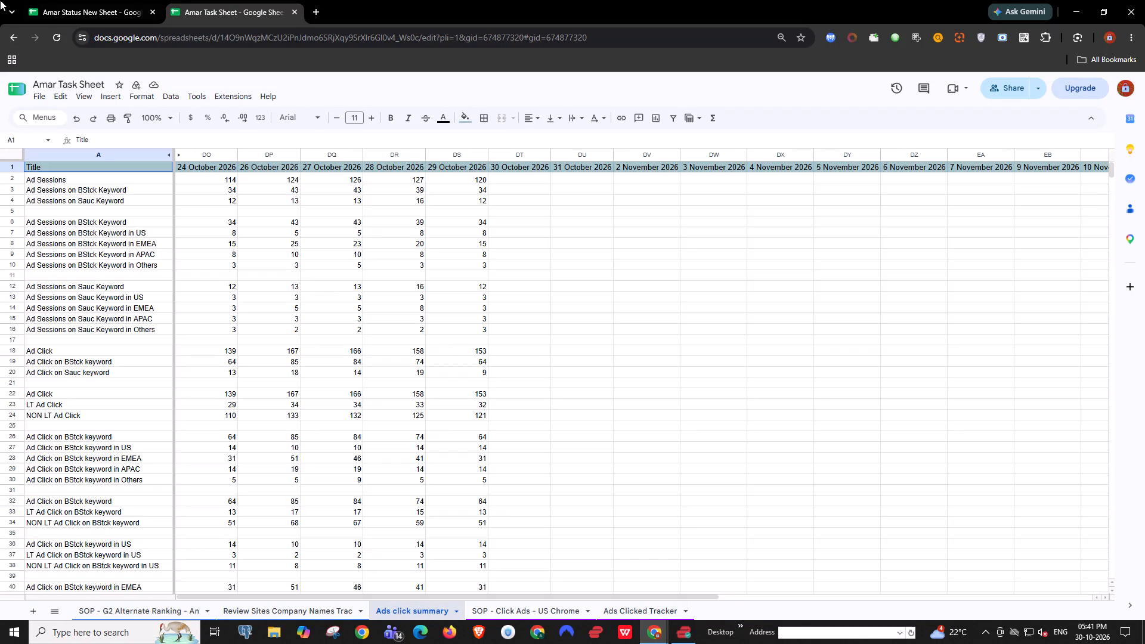
{"action": "left_click", "coordinate": [52, 0]}
{"action": "left_click", "coordinate": [282, 612]}
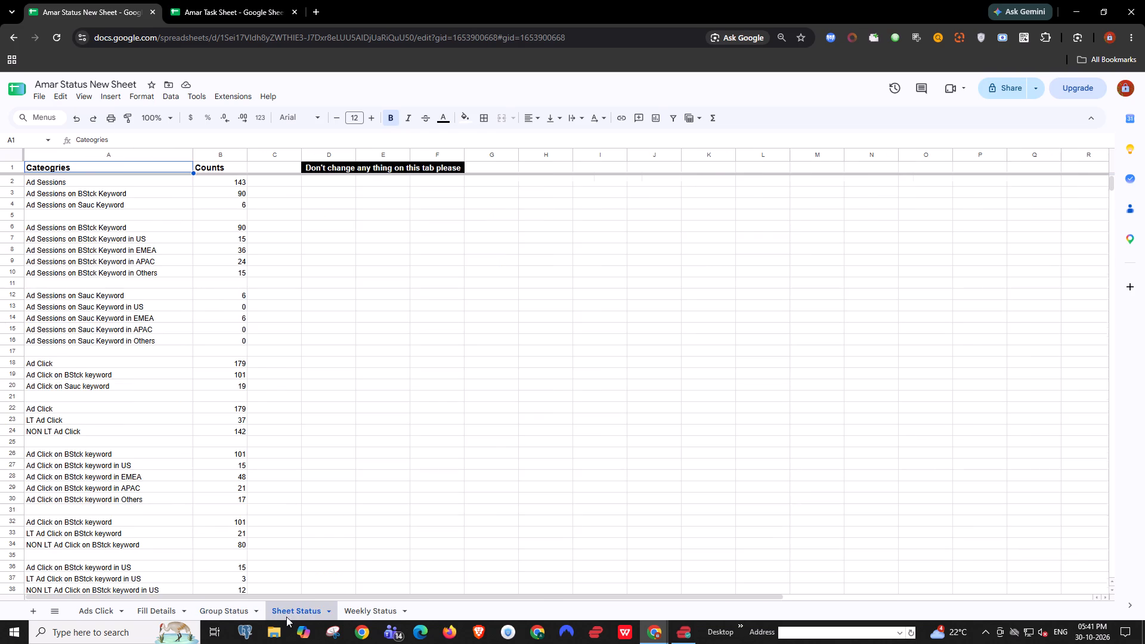
{"action": "left_click", "coordinate": [232, 183]}
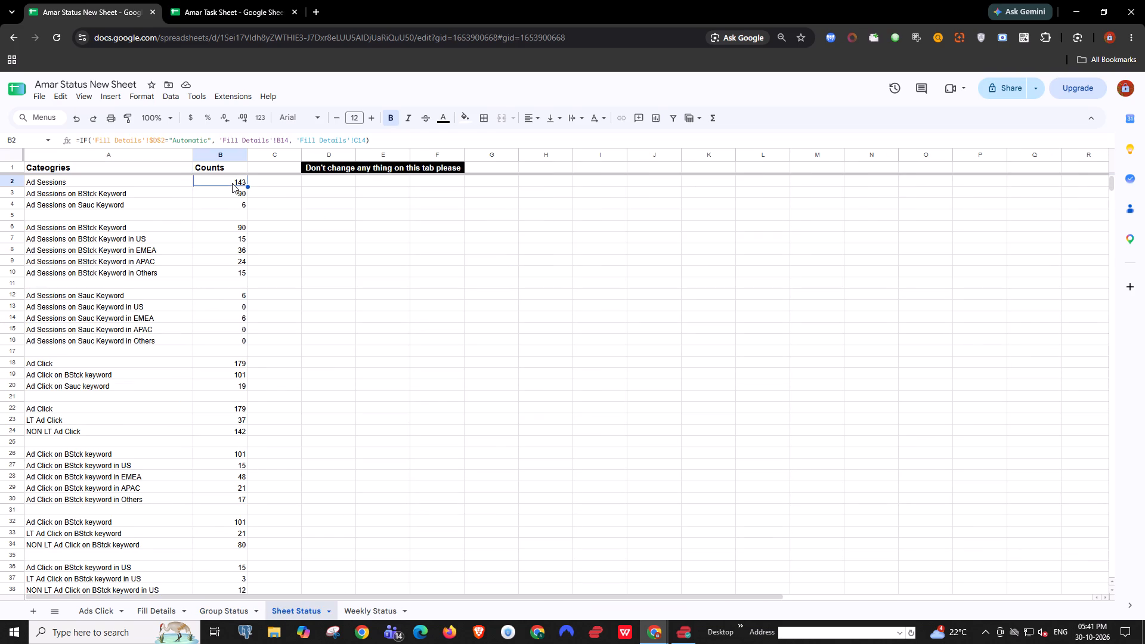
{"action": "key", "text": "ctrl+shift+Down"}
{"action": "key", "text": "ctrl+shift+Down"}
{"action": "key", "text": "ctrl+shift+Down"}
{"action": "key", "text": "ctrl+shift+Down"}
{"action": "key", "text": "ctrl+shift+Down"}
{"action": "key", "text": "ctrl+shift+Down"}
{"action": "key", "text": "ctrl+shift+Down"}
{"action": "key", "text": "ctrl+shift+Down"}
{"action": "key", "text": "ctrl+shift+Down"}
{"action": "key", "text": "ctrl+shift+Down"}
{"action": "key", "text": "ctrl+shift+Down"}
{"action": "key", "text": "ctrl+shift+Down"}
{"action": "key", "text": "ctrl+shift+Down"}
{"action": "key", "text": "ctrl+shift+Down"}
{"action": "key", "text": "ctrl+shift+Down"}
{"action": "key", "text": "ctrl+shift+Down"}
{"action": "key", "text": "ctrl+shift+Down"}
{"action": "key", "text": "ctrl+shift+Down"}
{"action": "key", "text": "ctrl+shift+Down"}
{"action": "key", "text": "ctrl+shift+Down"}
{"action": "key", "text": "ctrl+shift+Down"}
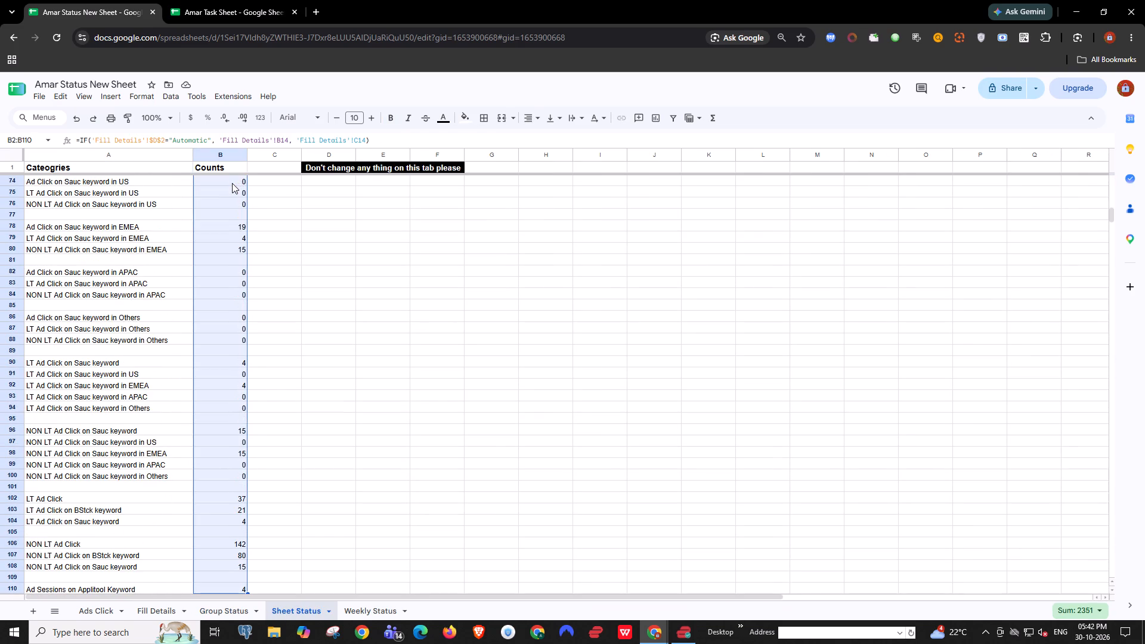
{"action": "key", "text": "ctrl+shift+Down"}
{"action": "key", "text": "ctrl+shift+Down"}
{"action": "key", "text": "ctrl+shift+Down"}
{"action": "key", "text": "ctrl+shift+Down"}
{"action": "key", "text": "ctrl+shift+Down"}
{"action": "key", "text": "ctrl+shift+Down"}
{"action": "key", "text": "ctrl+shift+Down"}
{"action": "key", "text": "ctrl+shift+Down"}
{"action": "key", "text": "ctrl+shift+Down"}
{"action": "key", "text": "ctrl+shift+Down"}
{"action": "key", "text": "ctrl+shift+Down"}
{"action": "key", "text": "ctrl+shift+Down"}
{"action": "key", "text": "ctrl+shift+Down"}
{"action": "key", "text": "ctrl+shift+Down"}
{"action": "key", "text": "ctrl+shift+Down"}
{"action": "key", "text": "ctrl+shift+Down"}
{"action": "key", "text": "ctrl+shift+Down"}
{"action": "key", "text": "ctrl+shift+Down"}
{"action": "key", "text": "ctrl+shift+Down"}
{"action": "key", "text": "ctrl+shift+Down"}
{"action": "key", "text": "ctrl+shift+Down"}
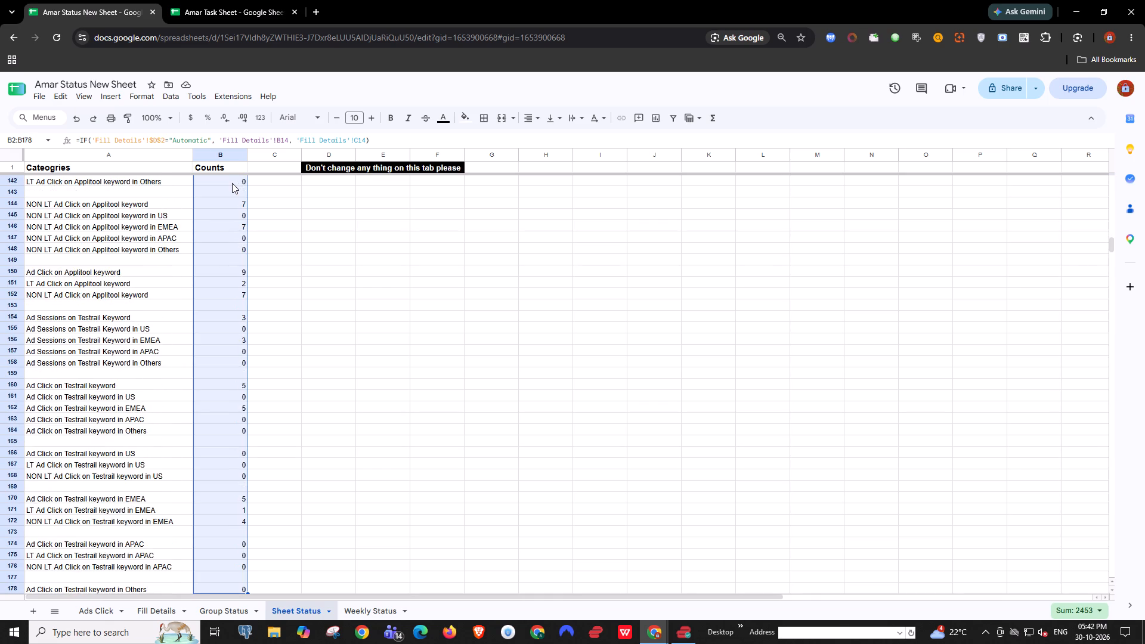
{"action": "key", "text": "ctrl+shift+Down"}
{"action": "key", "text": "ctrl+shift+Down"}
{"action": "key", "text": "ctrl+shift+Down"}
{"action": "key", "text": "ctrl+shift+Down"}
{"action": "key", "text": "ctrl+shift+Down"}
{"action": "key", "text": "ctrl+shift+Down"}
{"action": "key", "text": "ctrl+shift+Down"}
{"action": "key", "text": "ctrl+shift+Down"}
{"action": "key", "text": "ctrl+shift+Down"}
{"action": "key", "text": "ctrl+shift+Down"}
{"action": "key", "text": "ctrl+shift+Down"}
{"action": "key", "text": "ctrl+shift+Down"}
{"action": "key", "text": "ctrl+shift+Down"}
{"action": "key", "text": "ctrl+shift+Down"}
{"action": "key", "text": "ctrl+shift+Down"}
{"action": "key", "text": "ctrl+shift+Down"}
{"action": "key", "text": "ctrl+shift+Down"}
{"action": "key", "text": "ctrl+shift+Down"}
{"action": "key", "text": "ctrl+shift+Down"}
{"action": "key", "text": "ctrl+shift+Down"}
{"action": "key", "text": "ctrl+shift+Down"}
{"action": "key", "text": "ctrl+shift+Down"}
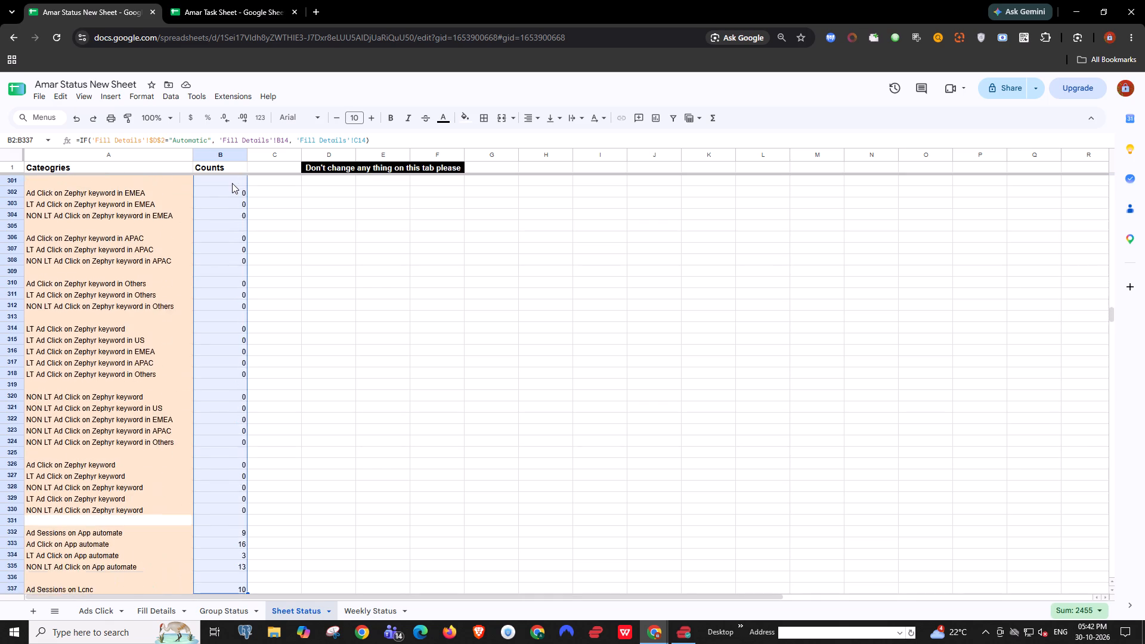
{"action": "key", "text": "ctrl+shift+Up"}
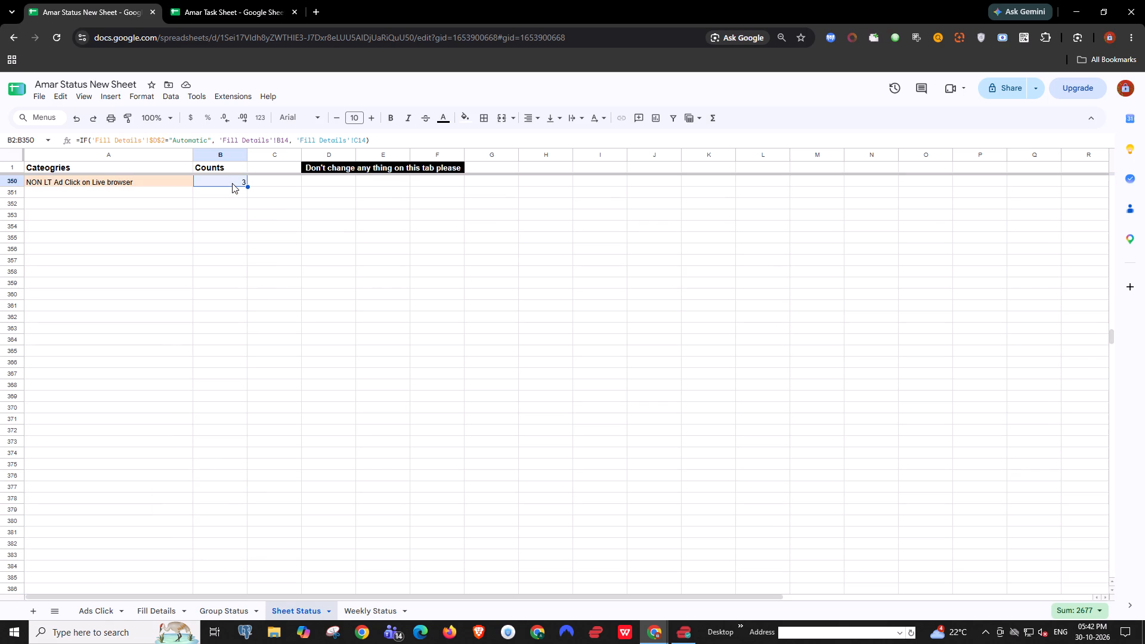
{"action": "key", "text": "ctrl+c"}
{"action": "key", "text": "ctrl+c"}
{"action": "key", "text": "ctrl+c"}
{"action": "key", "text": "ctrl+c"}
{"action": "key", "text": "ctrl+c"}
{"action": "left_click", "coordinate": [196, 0]}
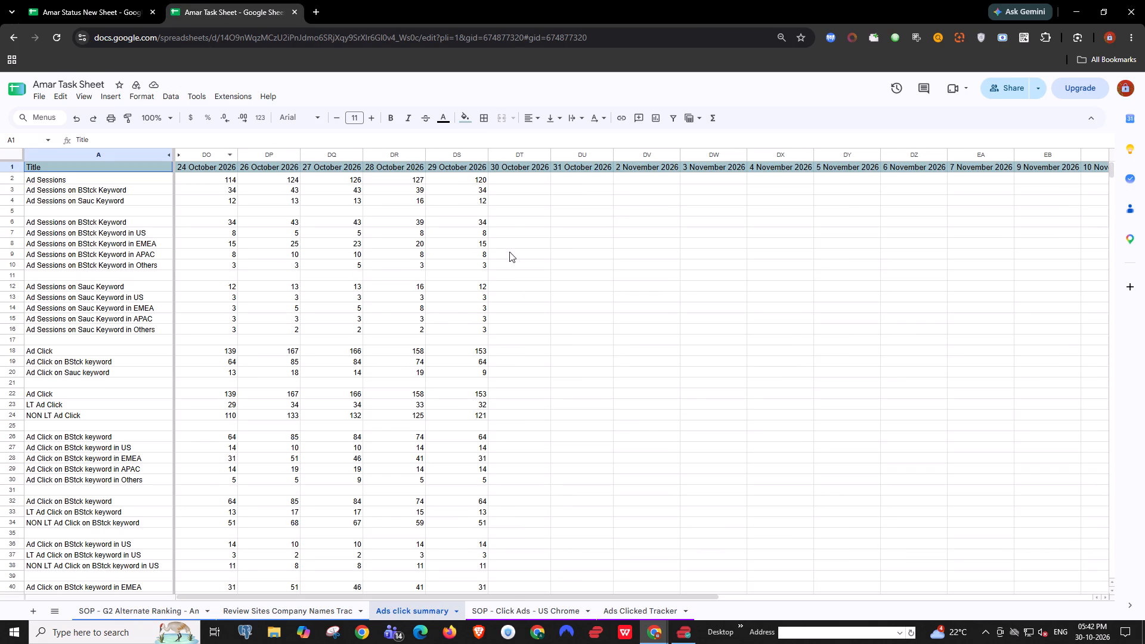
{"action": "left_click", "coordinate": [515, 179]}
{"action": "scroll", "coordinate": [514, 225], "scroll_direction": "up", "scroll_amount": 5}
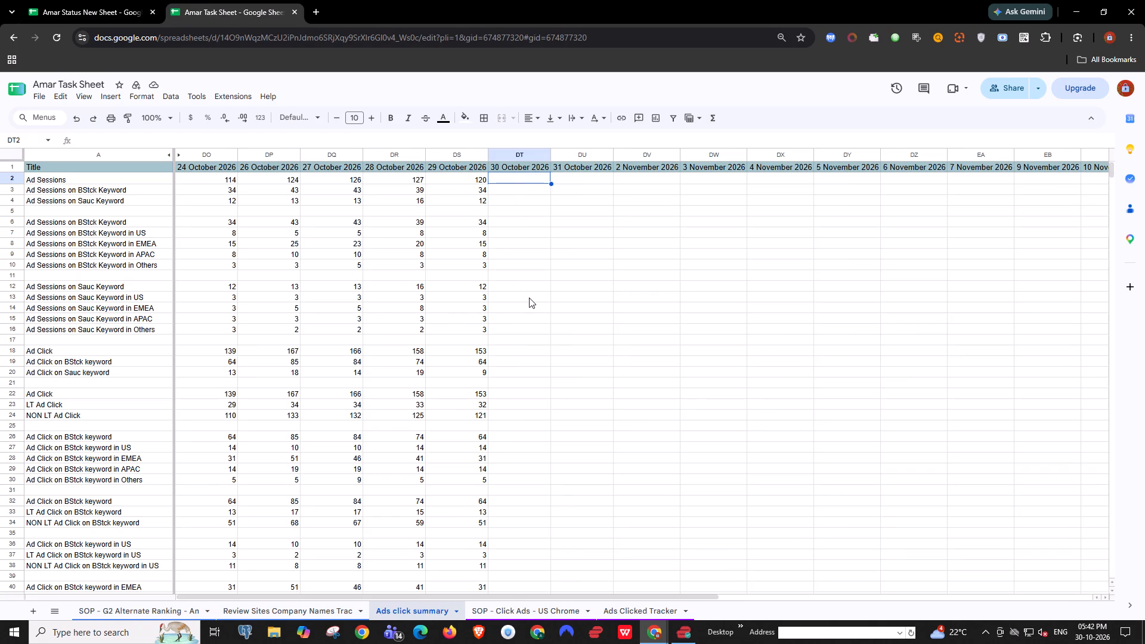
{"action": "key", "text": "ctrl+v"}
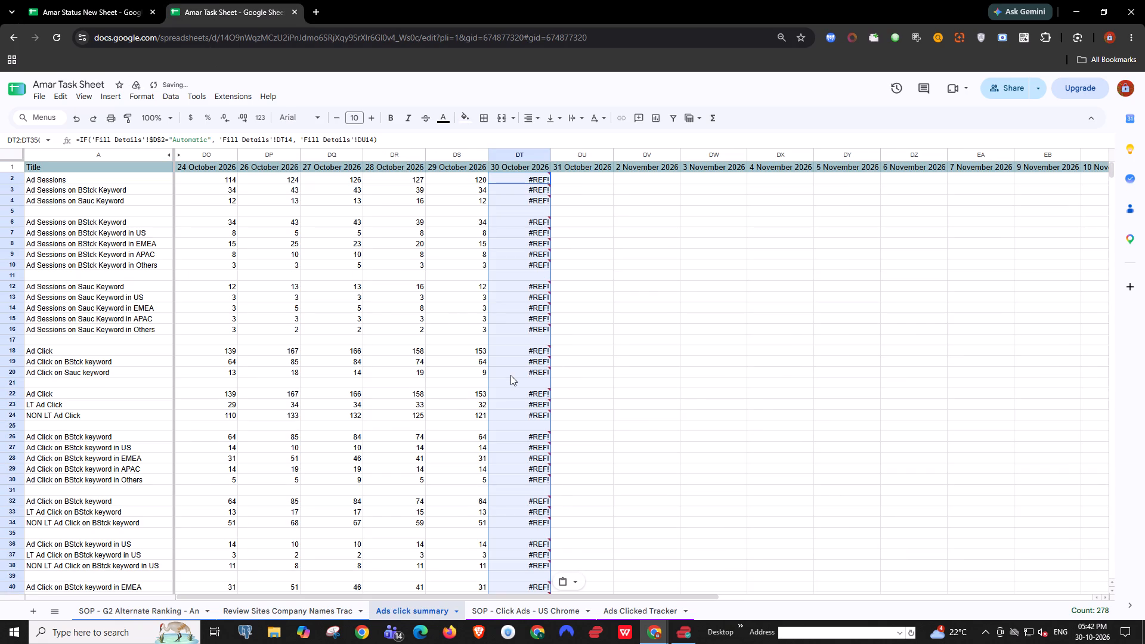
{"action": "key", "text": "ctrl+shift+v"}
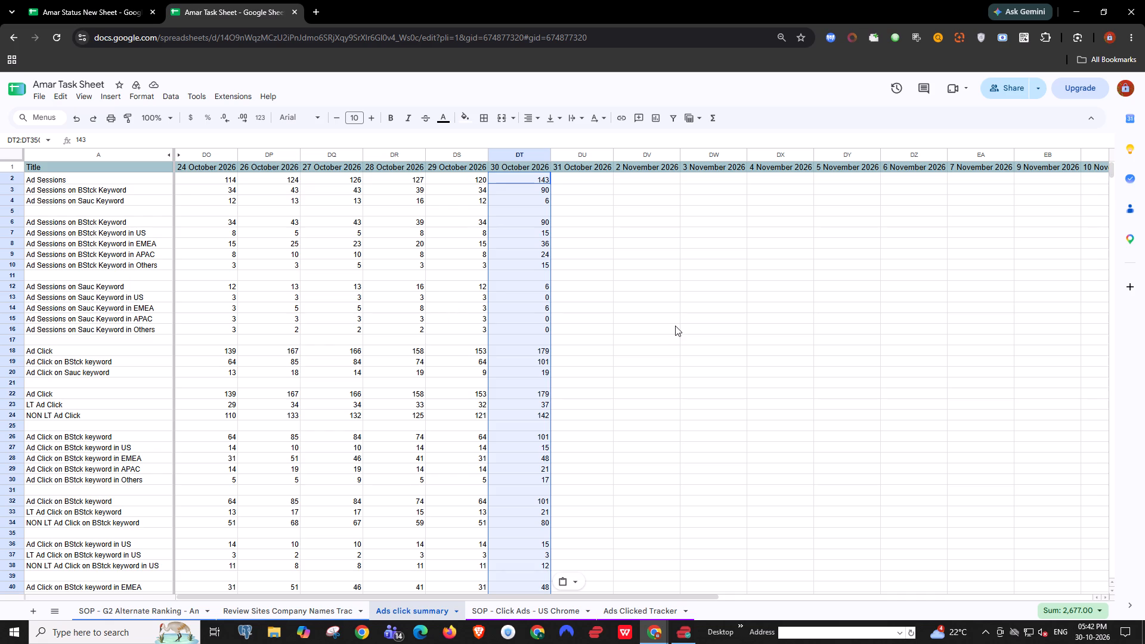
{"action": "middle_click", "coordinate": [216, 0]}
Copy the Weekly Status entries G4:G68 from Group Status into the Friday column of the Weekly Status sheet as values, starting at E2.
{"action": "scroll", "coordinate": [216, 0], "scroll_direction": "up", "scroll_amount": 1}
{"action": "left_click", "coordinate": [227, 603]}
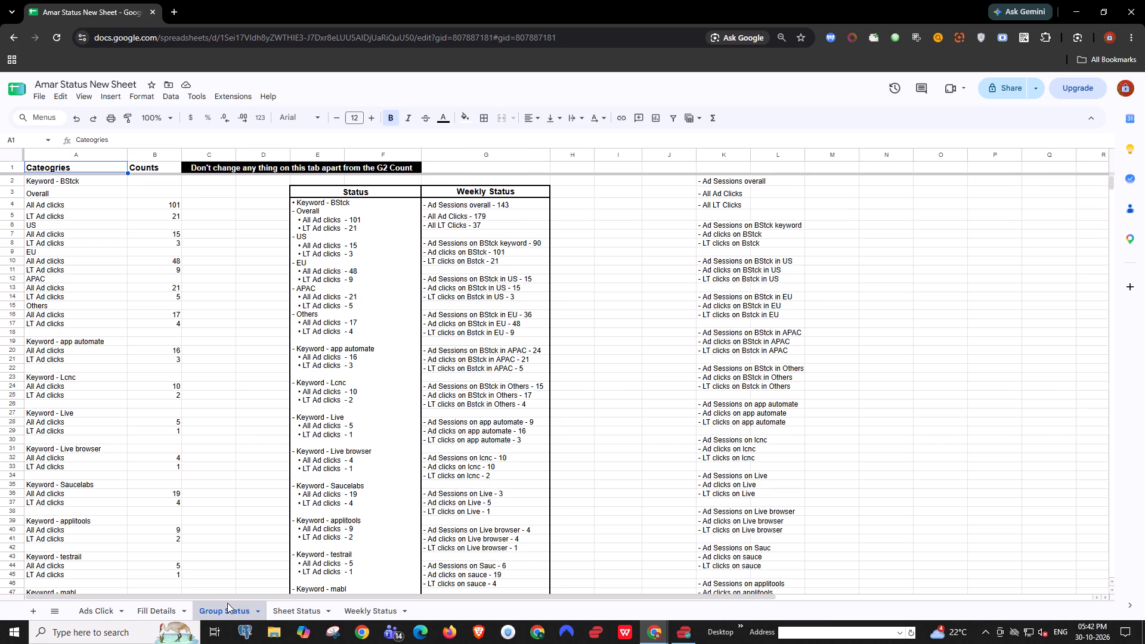
{"action": "left_click", "coordinate": [455, 273]}
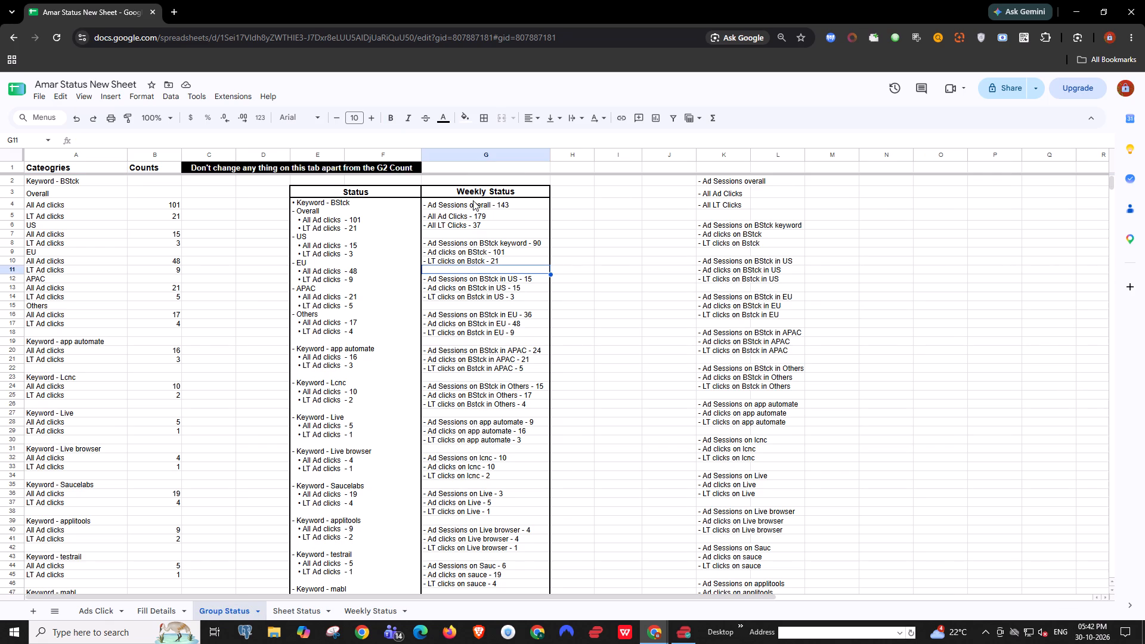
{"action": "left_click_drag", "start_coordinate": [472, 202], "coordinate": [447, 643]}
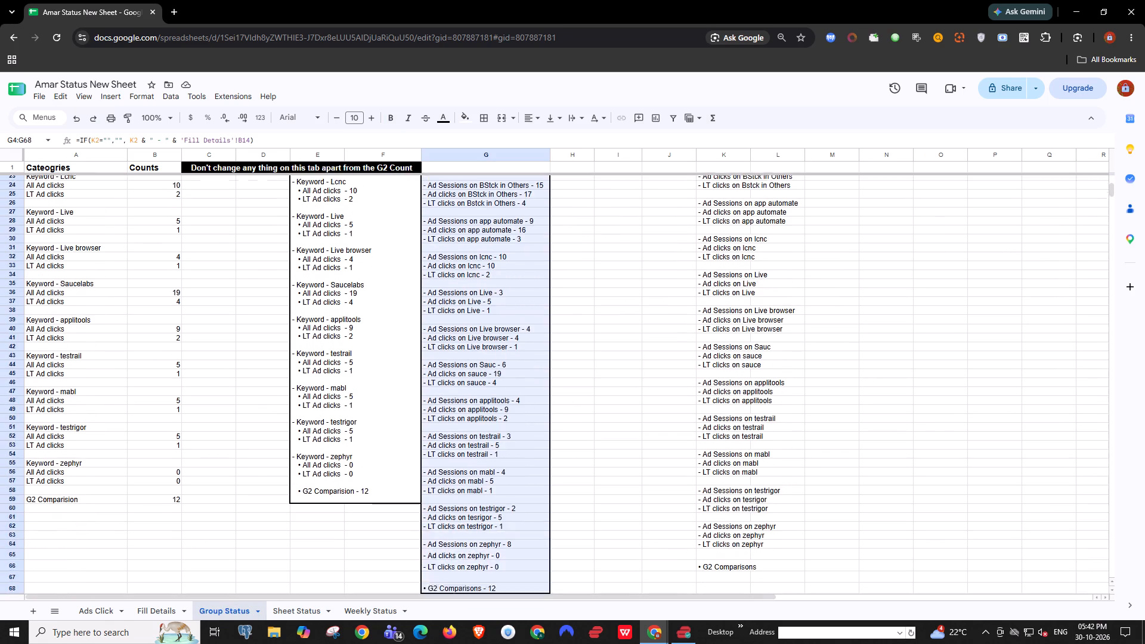
{"action": "left_click_drag", "start_coordinate": [447, 643], "coordinate": [457, 405]}
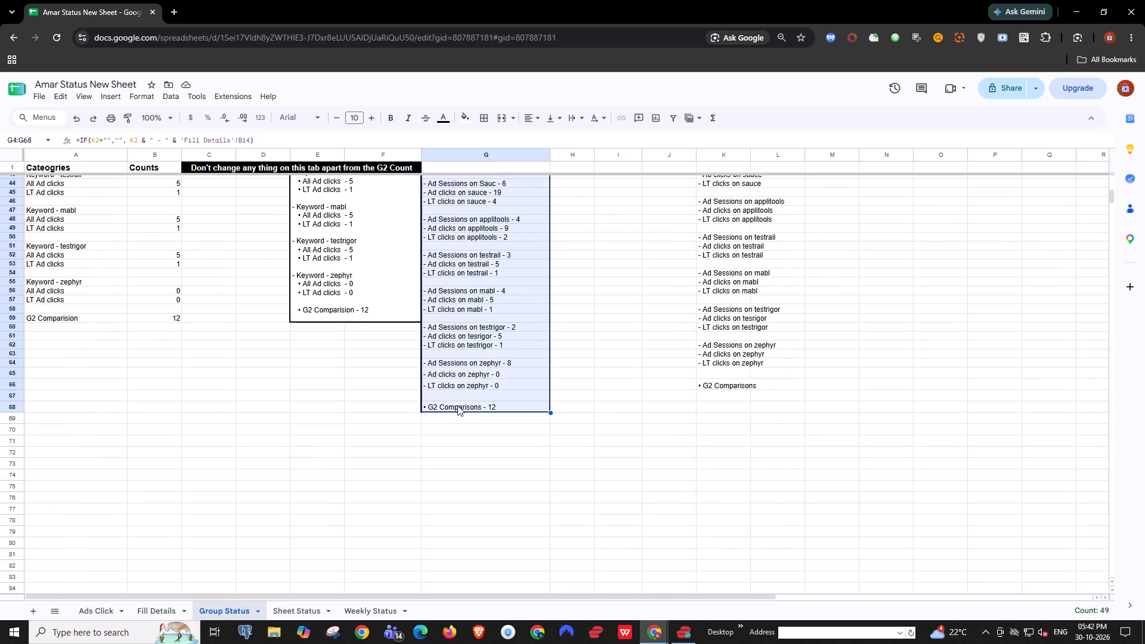
{"action": "key", "text": "ctrl+c"}
{"action": "key", "text": "ctrl+c"}
{"action": "key", "text": "ctrl+c"}
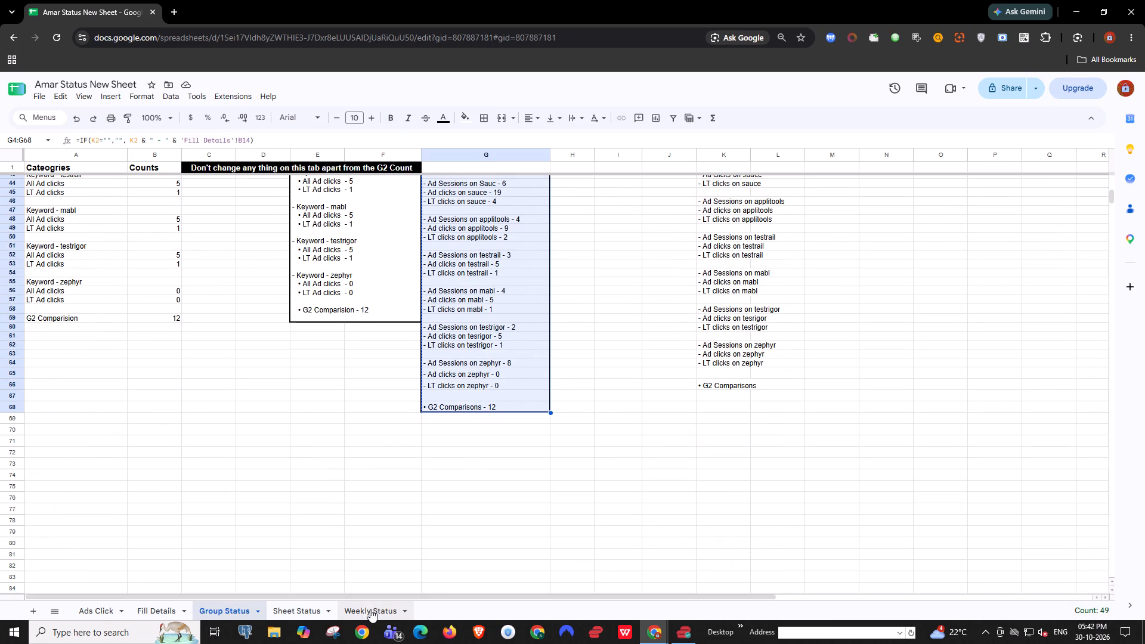
{"action": "left_click", "coordinate": [370, 611]}
{"action": "left_click", "coordinate": [689, 185]}
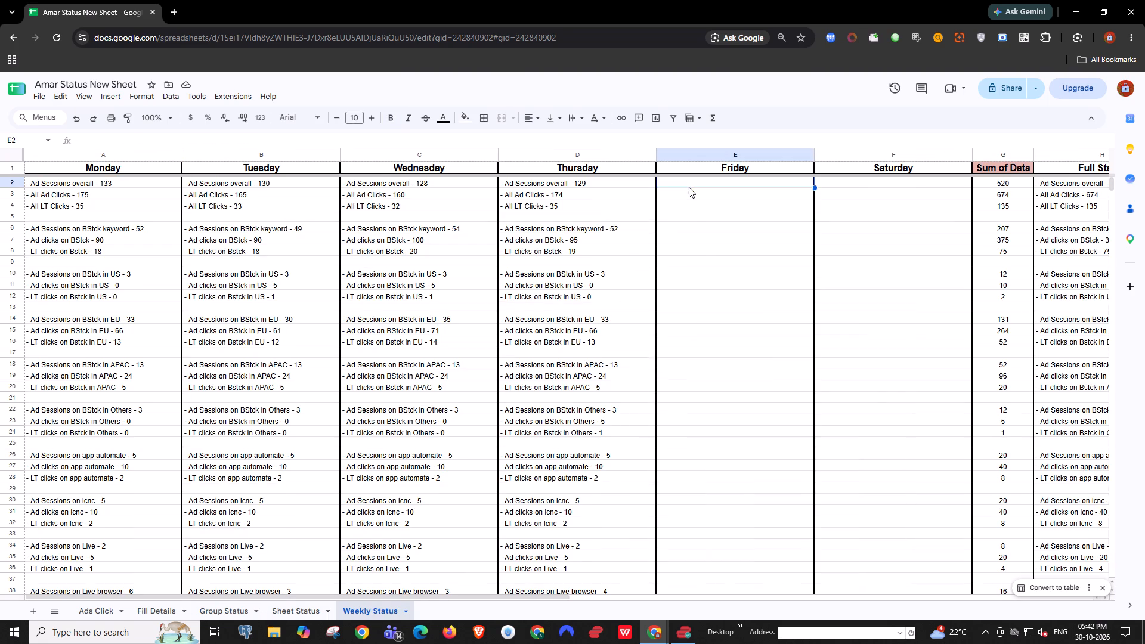
{"action": "scroll", "coordinate": [689, 189], "scroll_direction": "up", "scroll_amount": 5}
{"action": "key", "text": "ctrl+v"}
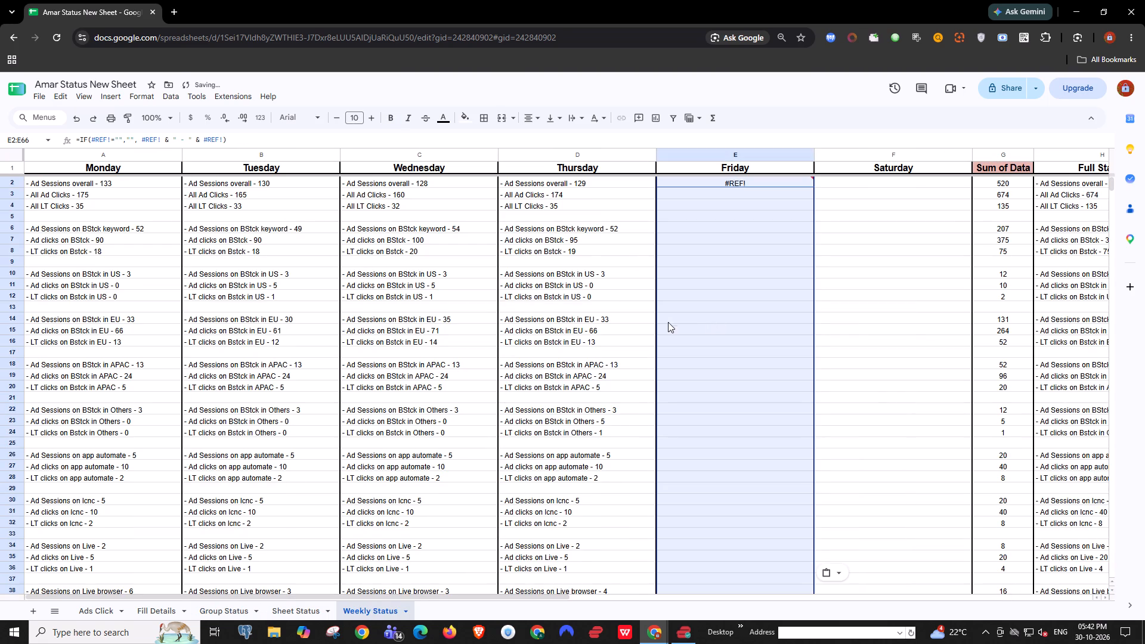
{"action": "key", "text": "ctrl+shift+v"}
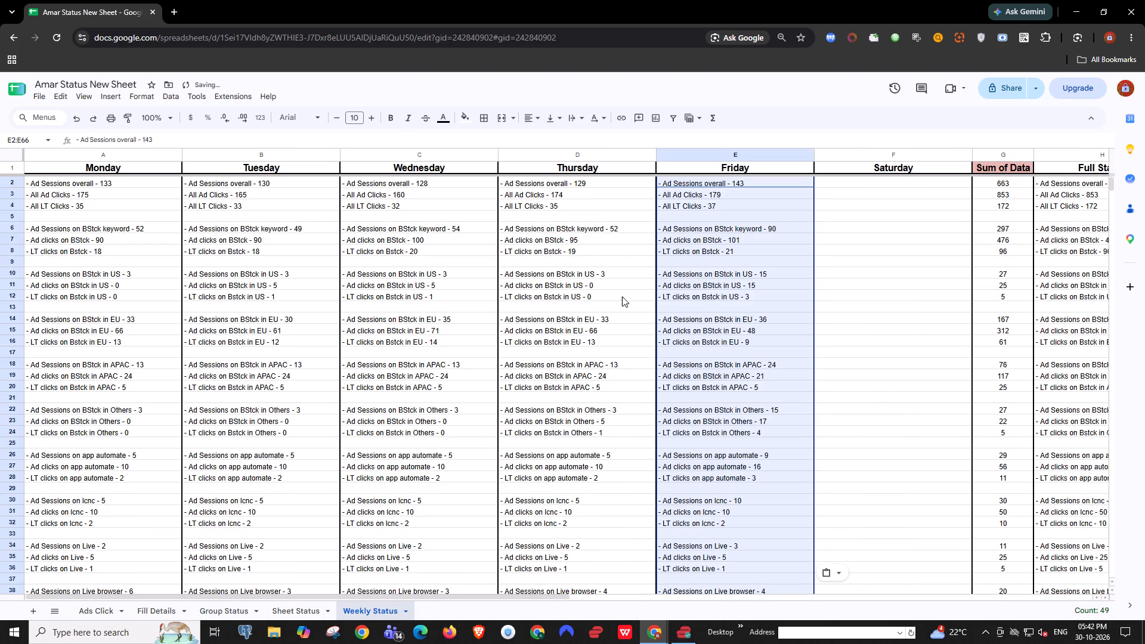
{"action": "scroll", "coordinate": [711, 302], "scroll_direction": "down", "scroll_amount": 7}
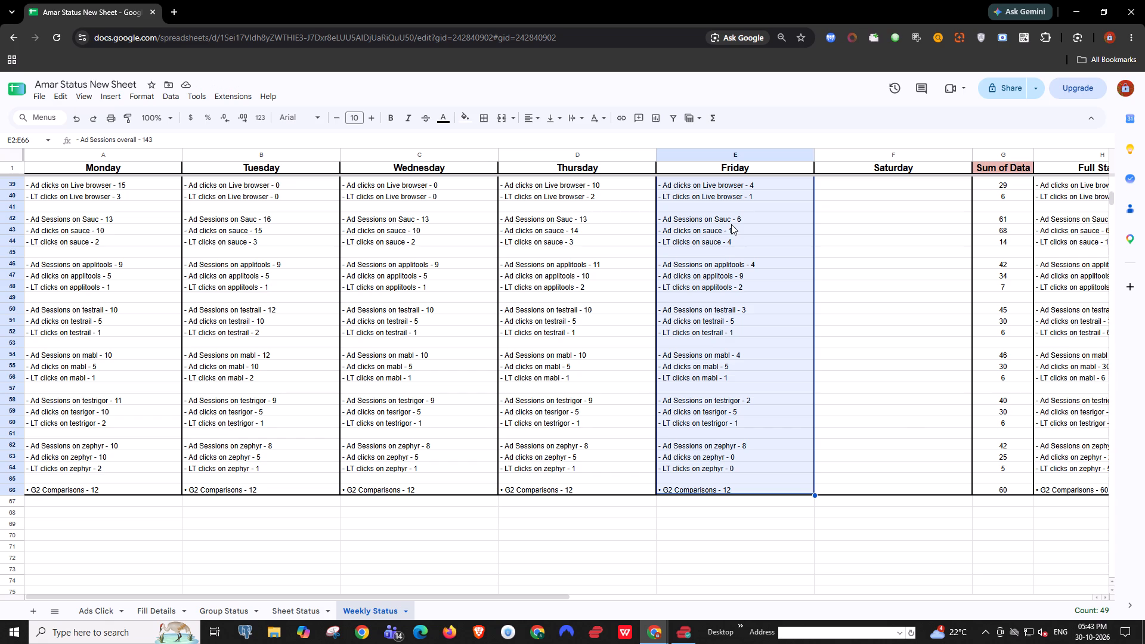
{"action": "scroll", "coordinate": [907, 420], "scroll_direction": "up", "scroll_amount": 5}
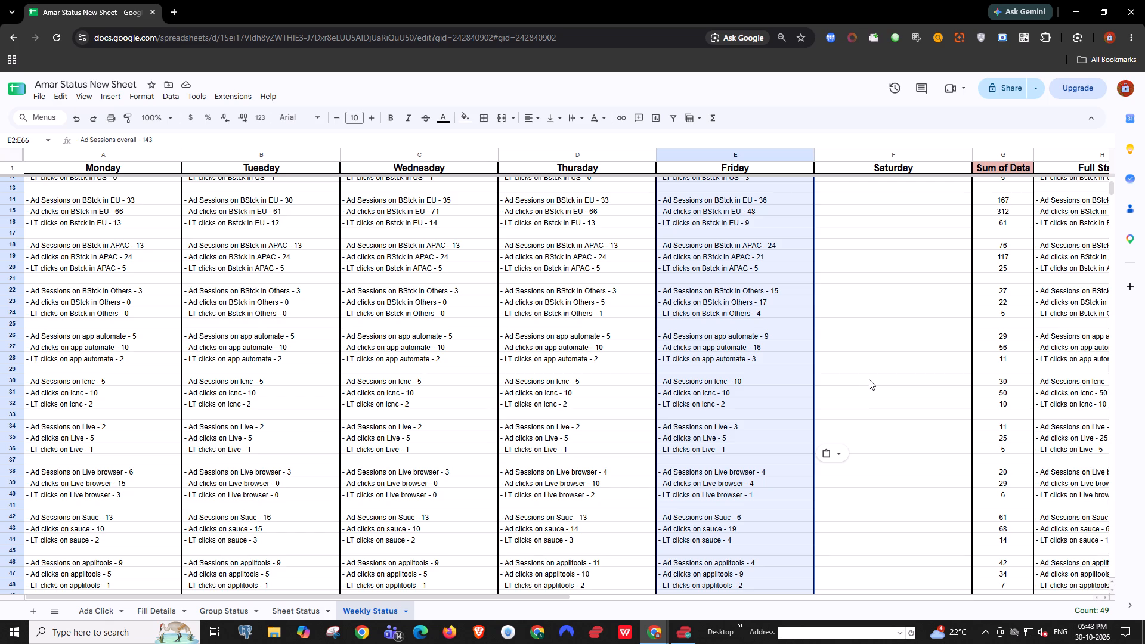
{"action": "scroll", "coordinate": [869, 379], "scroll_direction": "up", "scroll_amount": 3}
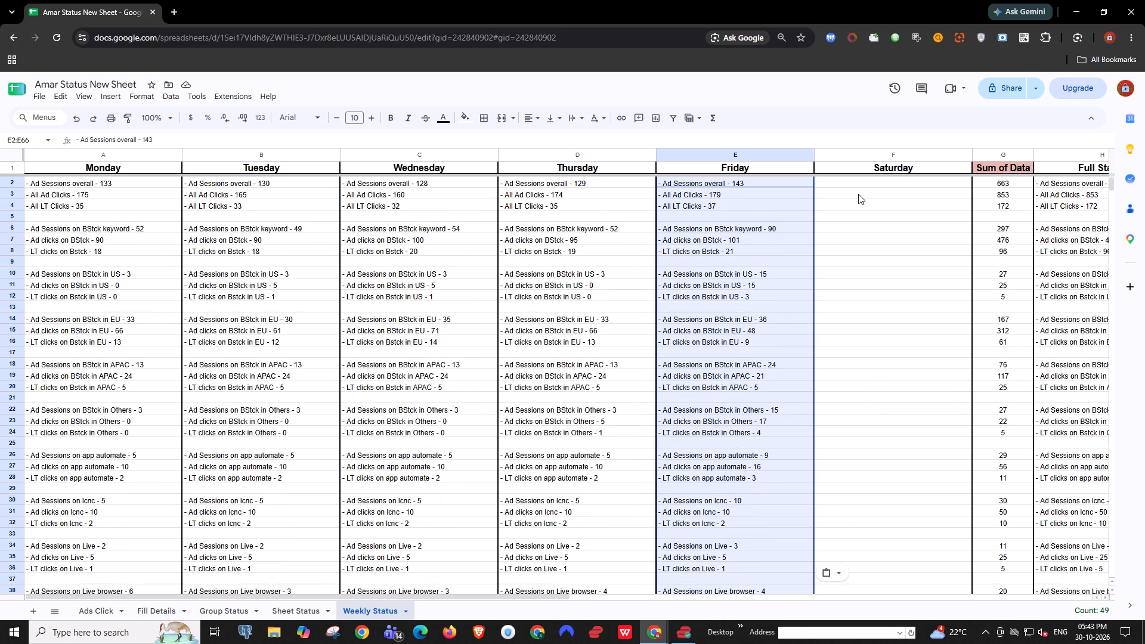
{"action": "left_click", "coordinate": [862, 185]}
{"action": "scroll", "coordinate": [837, 289], "scroll_direction": "up", "scroll_amount": 5}
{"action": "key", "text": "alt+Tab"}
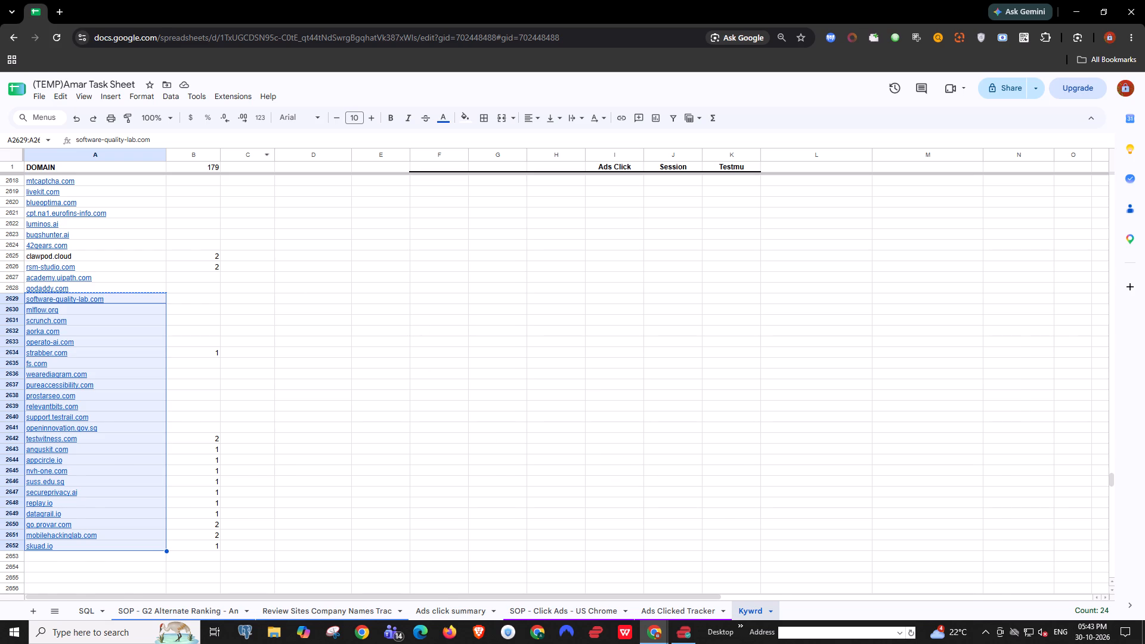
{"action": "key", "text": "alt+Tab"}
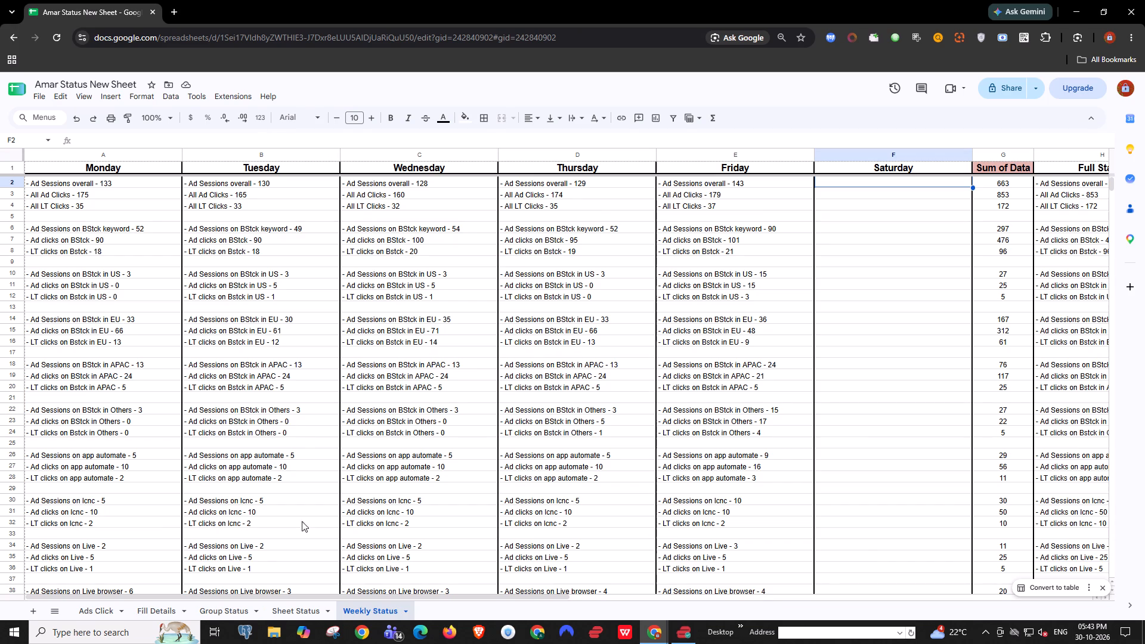
Select the merged Status summary block, E4:F59, in the Group Status sheet.
{"action": "left_click", "coordinate": [196, 610]}
{"action": "left_click", "coordinate": [312, 238]}
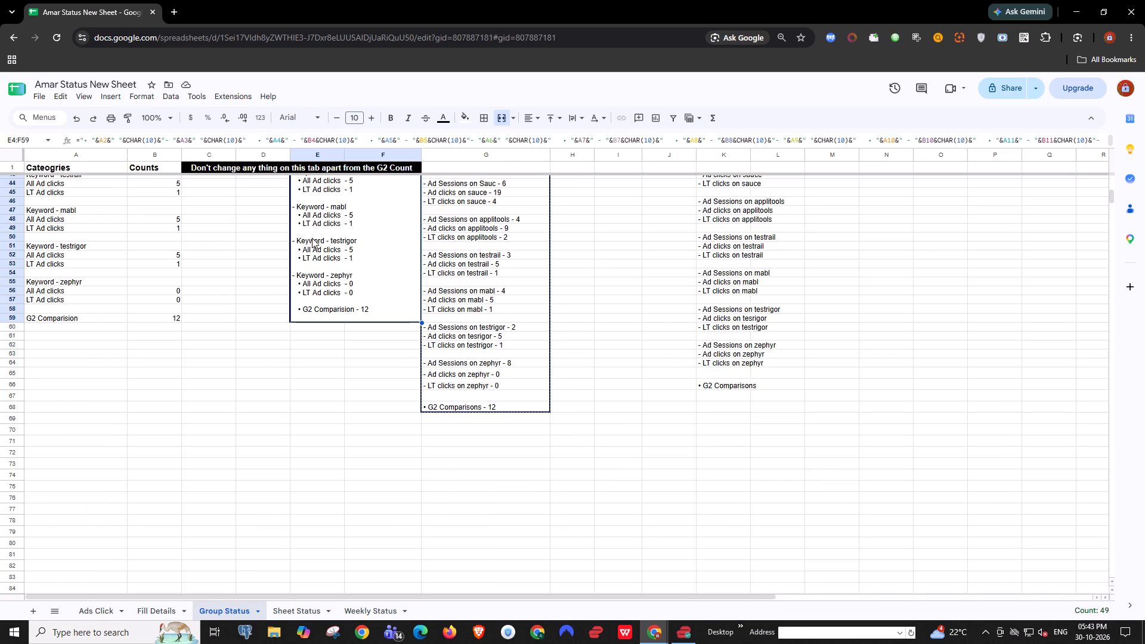
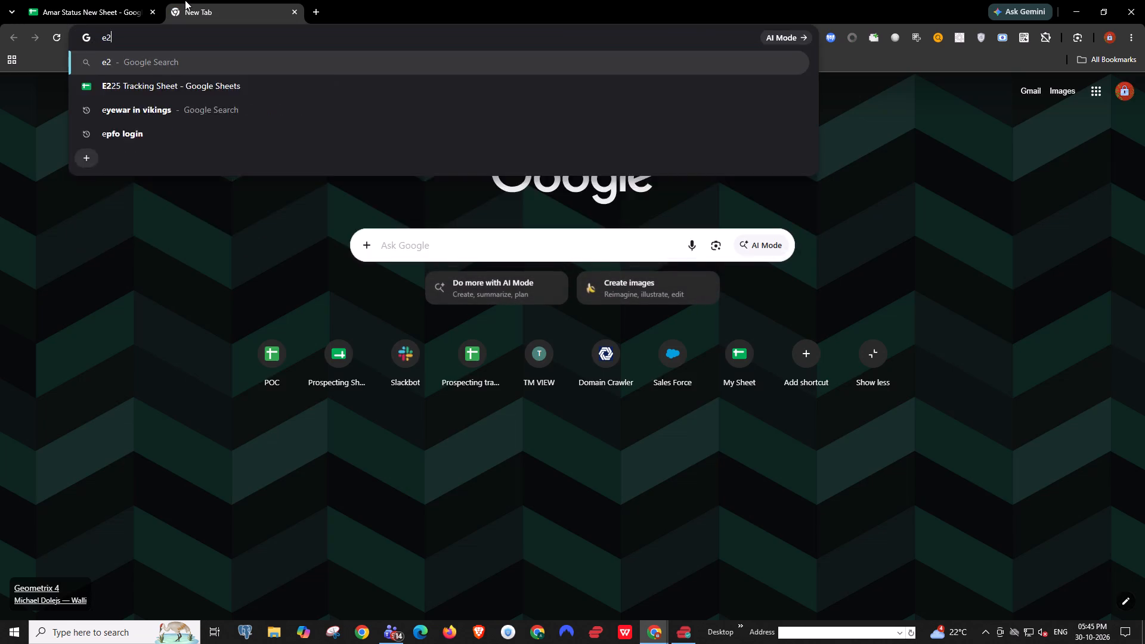
Open the E225 Tracking Sheet and switch to its Shift Tracker sheet.
{"action": "type", "text": "5"}
{"action": "key", "text": "Return"}
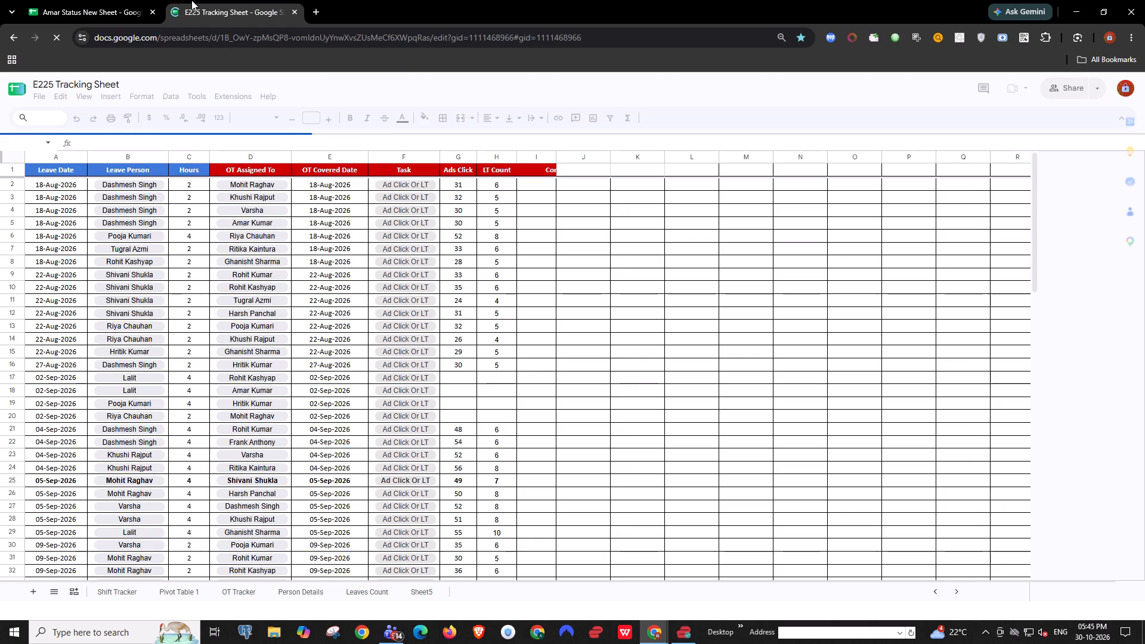
{"action": "left_click", "coordinate": [417, 38]}
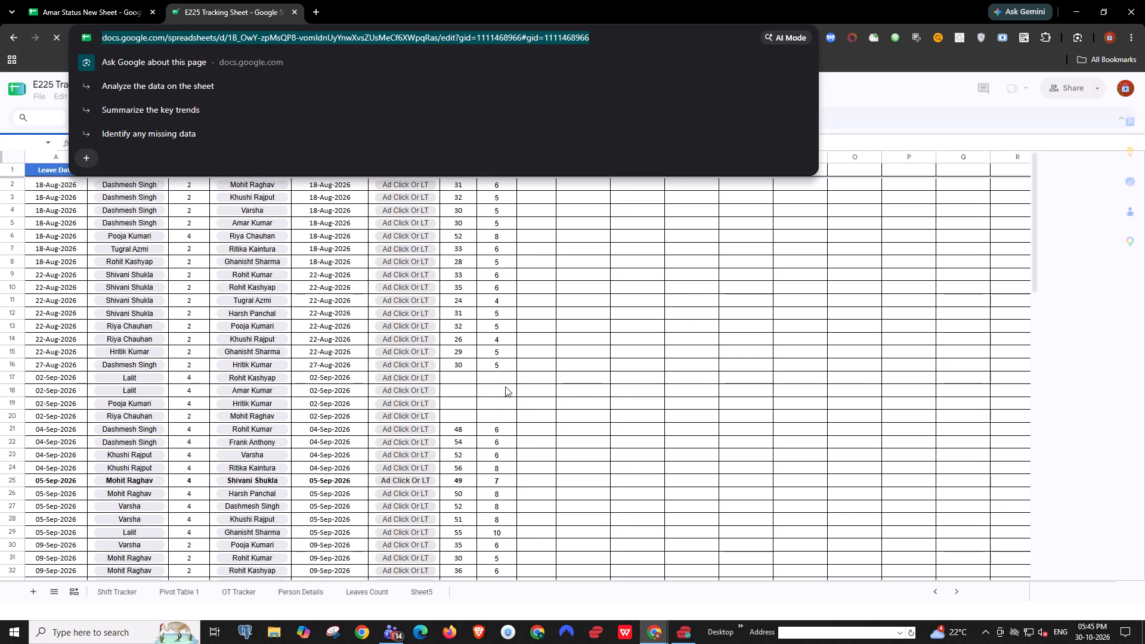
{"action": "left_click", "coordinate": [766, 308]}
{"action": "scroll", "coordinate": [593, 416], "scroll_direction": "down", "scroll_amount": 4}
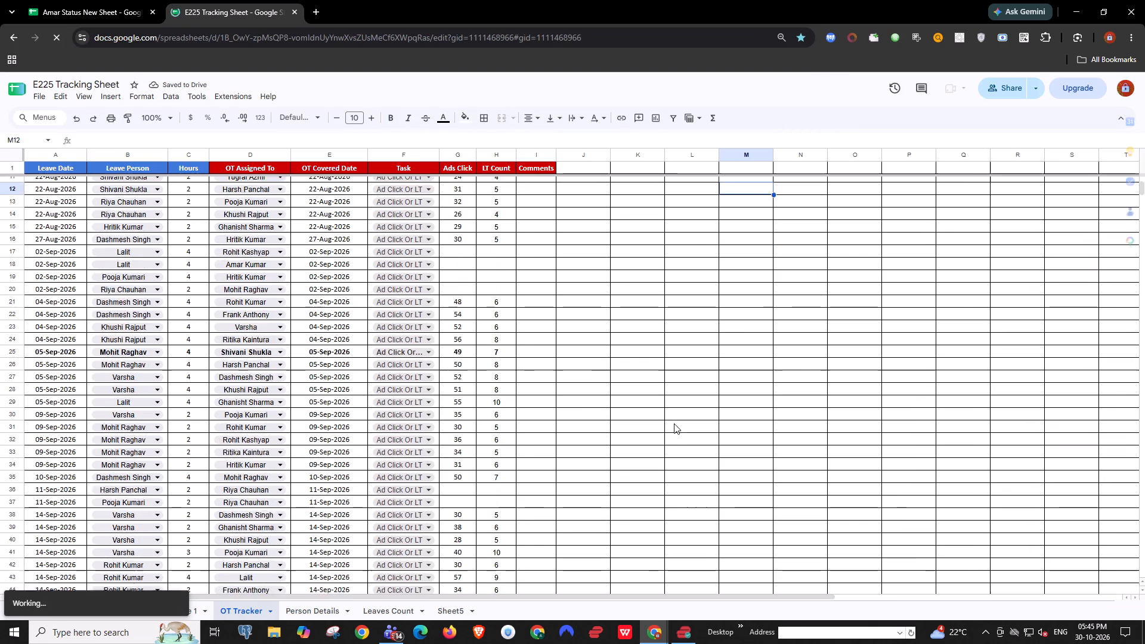
{"action": "left_click", "coordinate": [703, 389]}
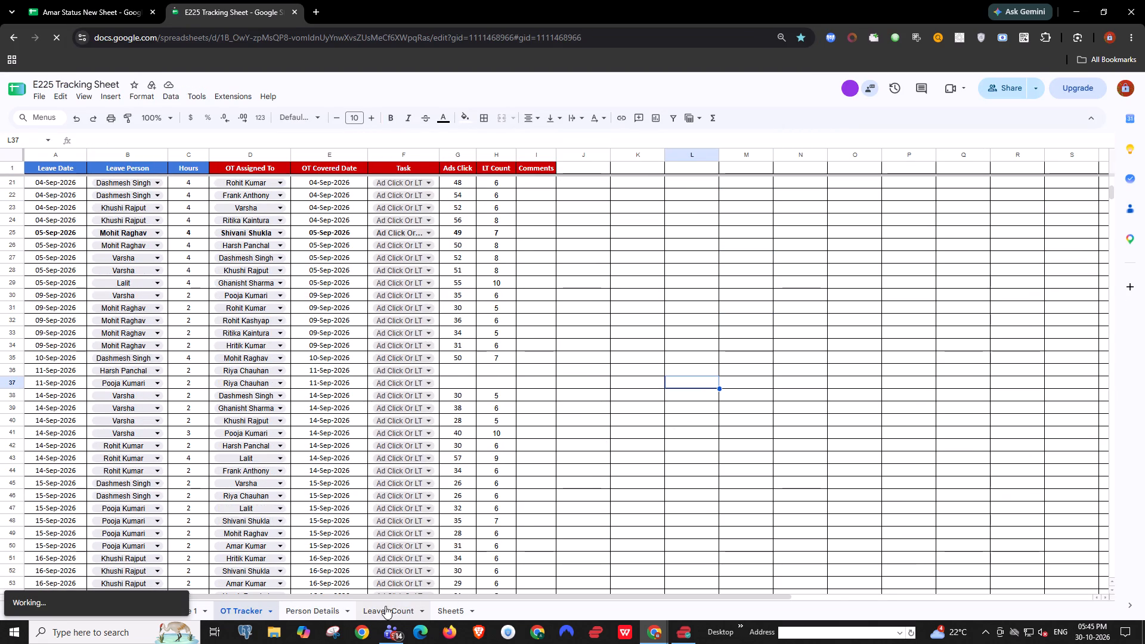
{"action": "left_click", "coordinate": [90, 612]}
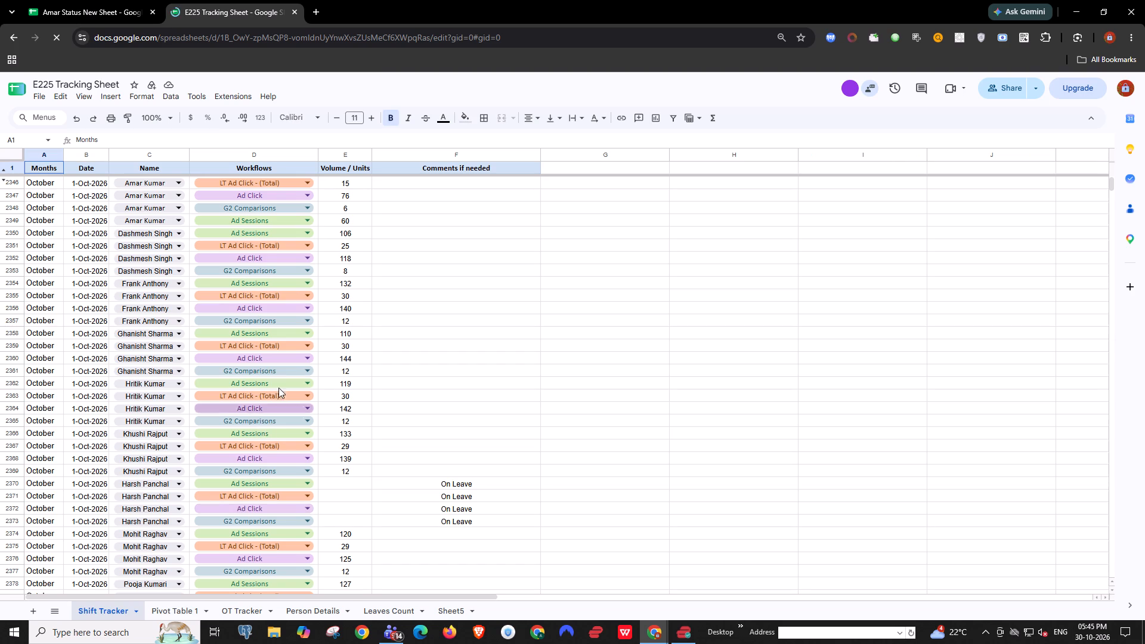
Locate the block of 30-Oct-2026 workflow rows and their Volume / Units cells in the Shift Tracker sheet.
{"action": "left_click", "coordinate": [111, 453]}
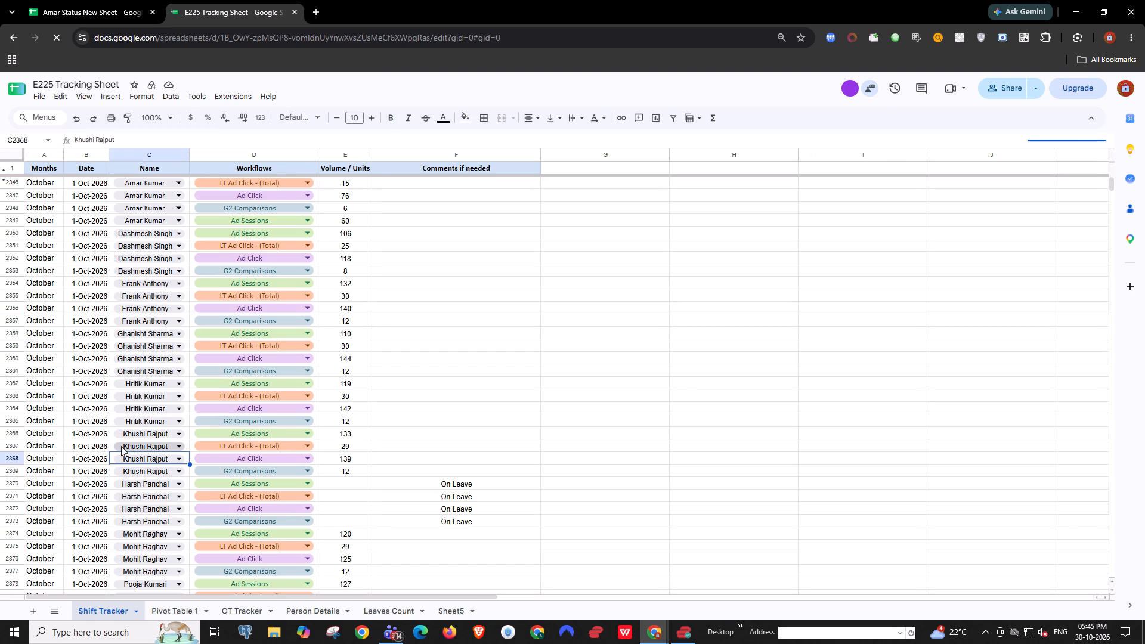
{"action": "key", "text": "ctrl+Down"}
{"action": "key", "text": "Right"}
{"action": "key", "text": "Right"}
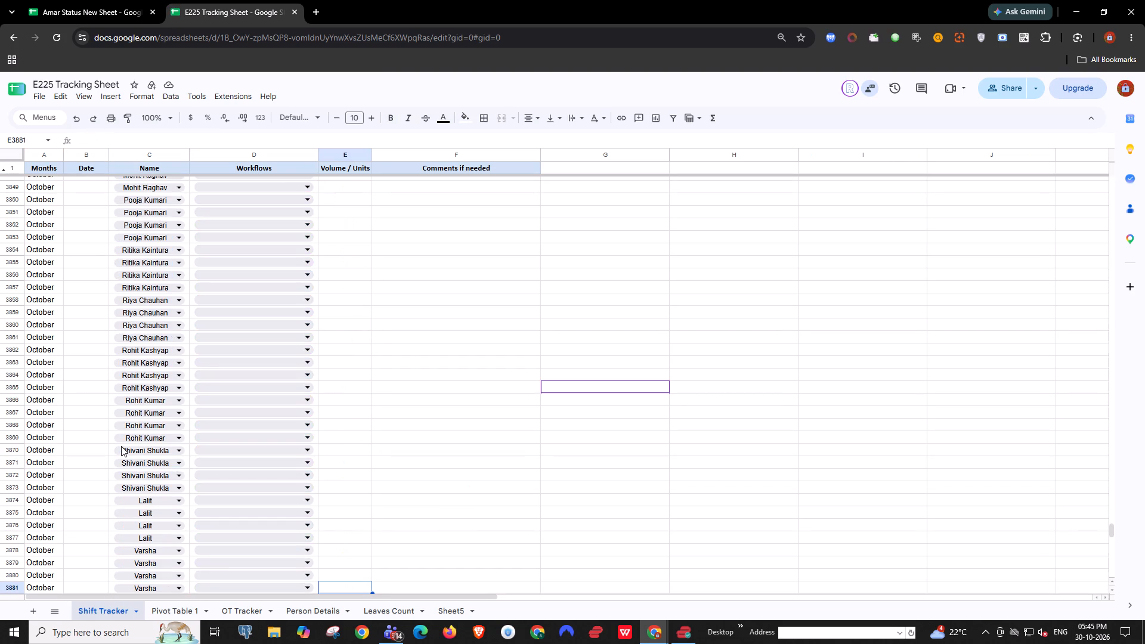
{"action": "key", "text": "ctrl+Up"}
{"action": "scroll", "coordinate": [409, 325], "scroll_direction": "up", "scroll_amount": 3}
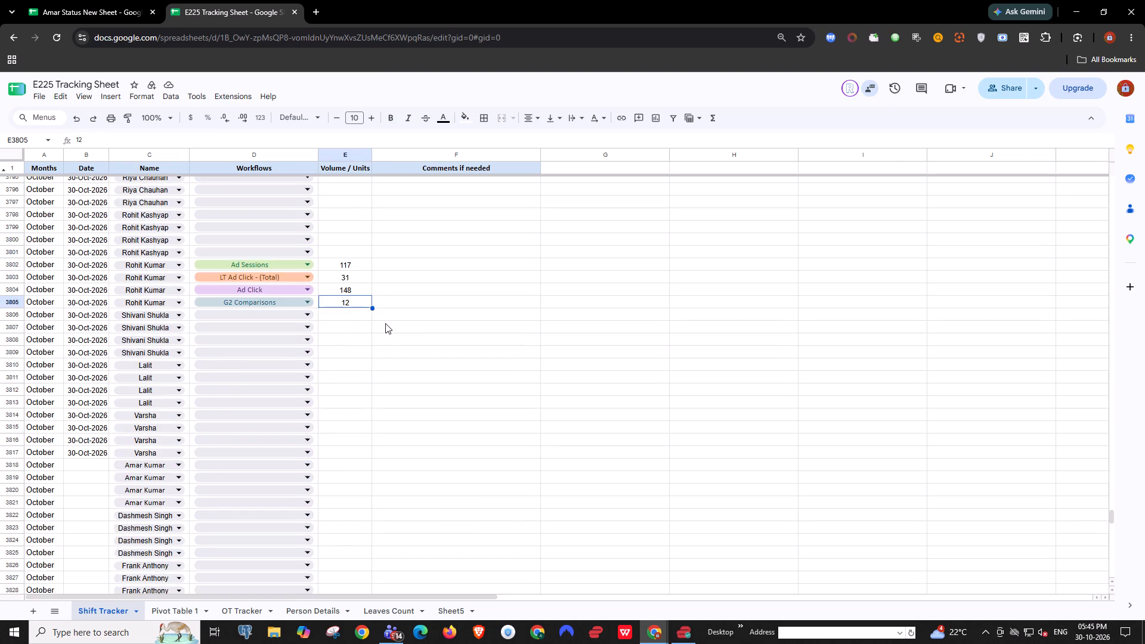
{"action": "scroll", "coordinate": [385, 323], "scroll_direction": "up", "scroll_amount": 8}
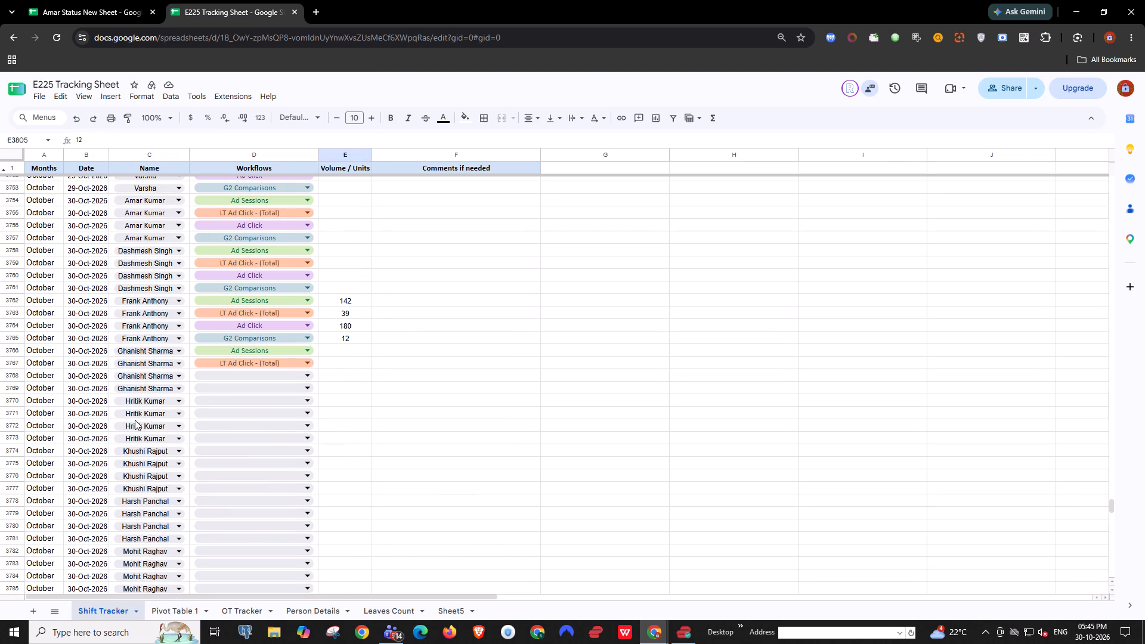
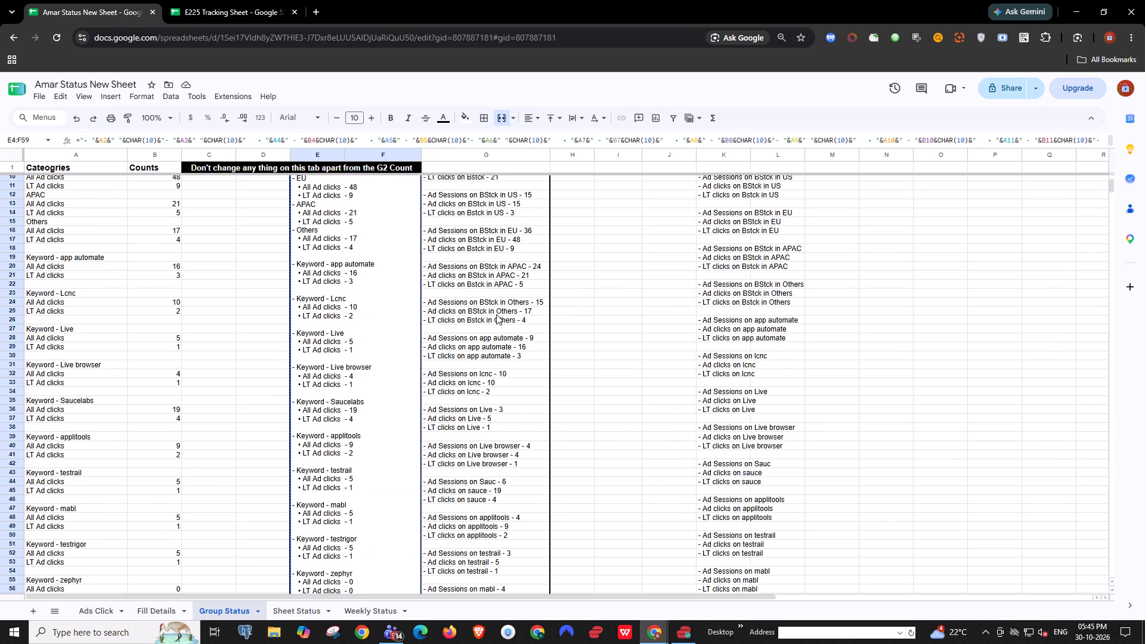
Check the overall ad session and ad click entries at the start of the Weekly Status column in the Group Status sheet.
{"action": "scroll", "coordinate": [496, 314], "scroll_direction": "up", "scroll_amount": 3}
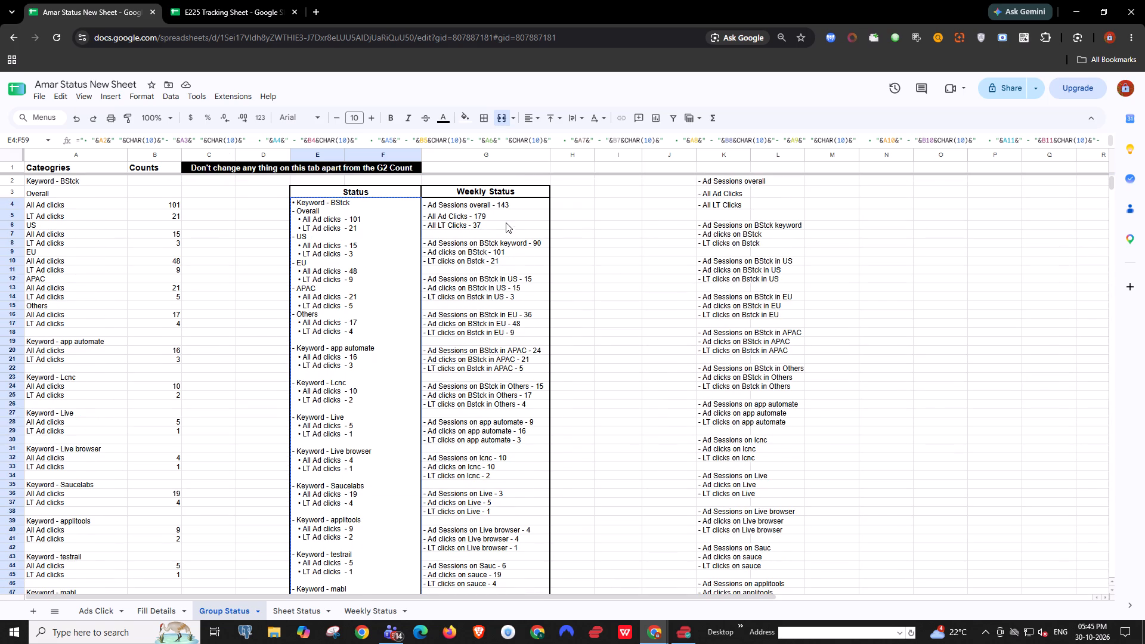
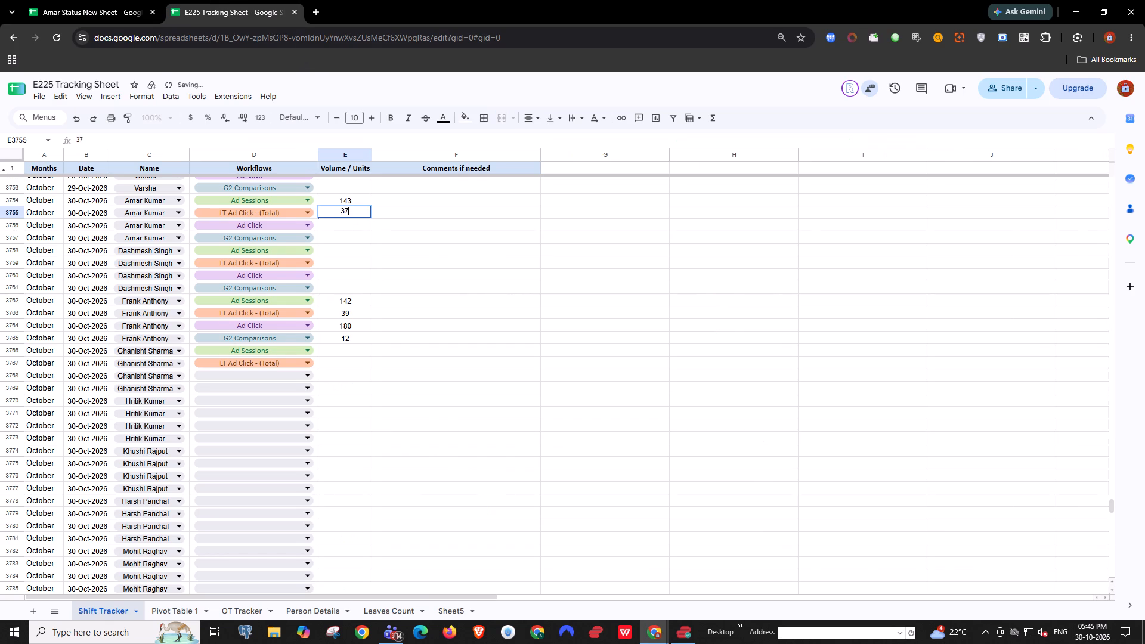
Complete Amar's 30-Oct-2026 volumes in the Shift Tracker with 179 for Ad Click and 12 for G2 Comparisons.
{"action": "key", "text": "Return"}
{"action": "type", "text": "179"}
{"action": "key", "text": "Return"}
{"action": "type", "text": "12"}
{"action": "key", "text": "Return"}
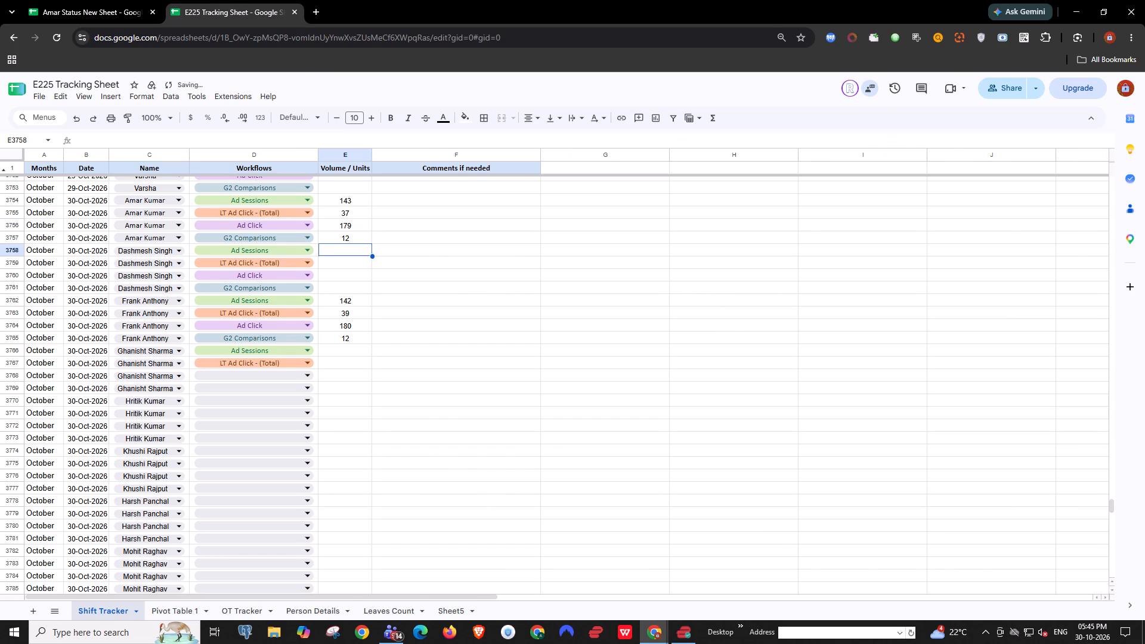
Switch back to the Group Status sheet of Amar Status New Sheet.
{"action": "left_click", "coordinate": [121, 0]}
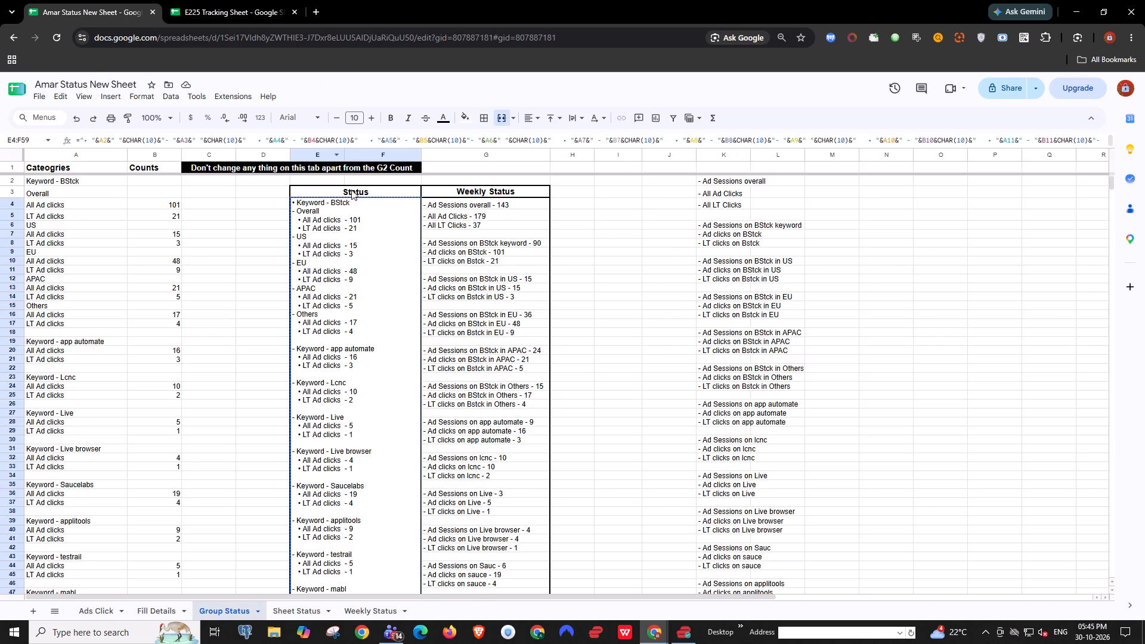
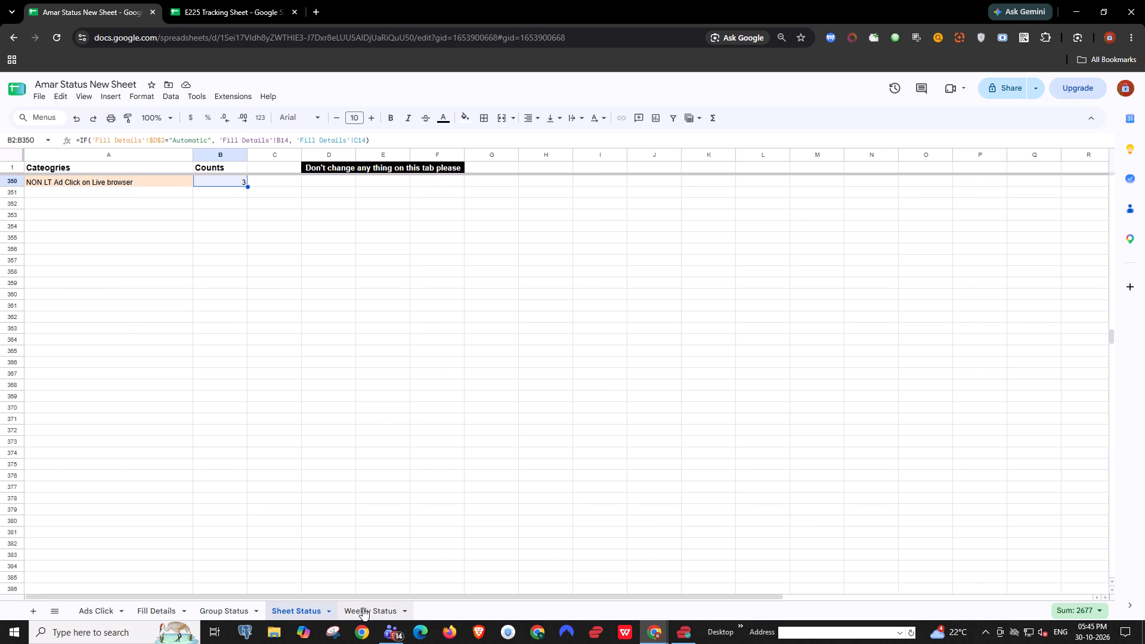
Using Thursday's figures in the Weekly Status sheet, enter Amar's 29-Oct-2026 Shift Tracker volumes: 129 for Ad Sessions and 35 for LT Ad Click - (Total).
{"action": "left_click", "coordinate": [362, 608]}
{"action": "left_click", "coordinate": [229, 0]}
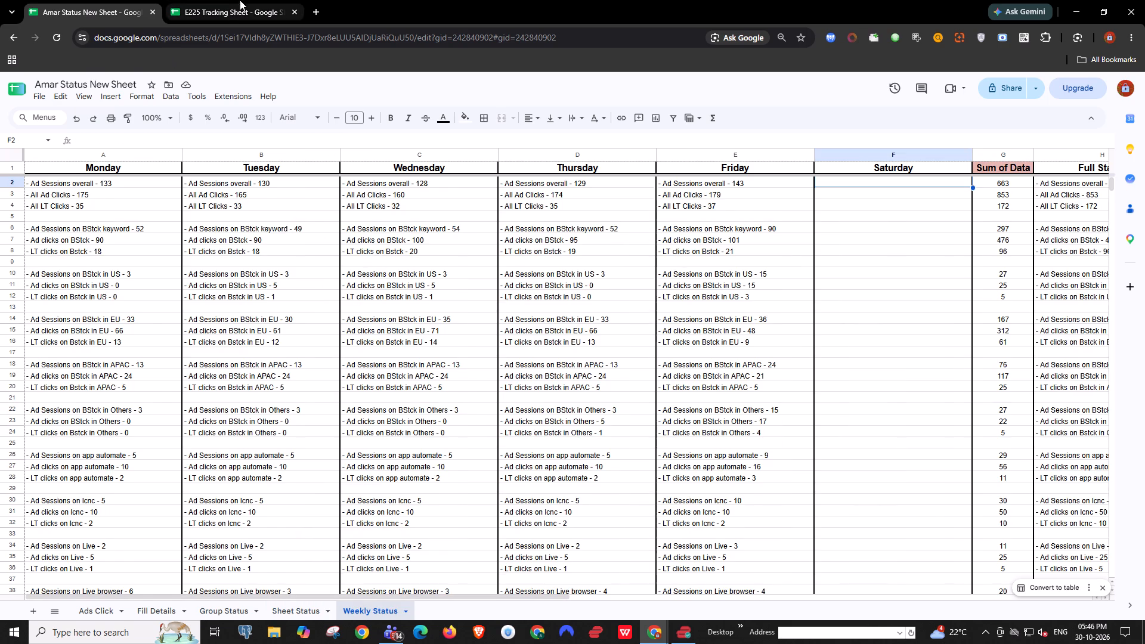
{"action": "scroll", "coordinate": [425, 403], "scroll_direction": "up", "scroll_amount": 13}
{"action": "scroll", "coordinate": [140, 388], "scroll_direction": "up", "scroll_amount": 3}
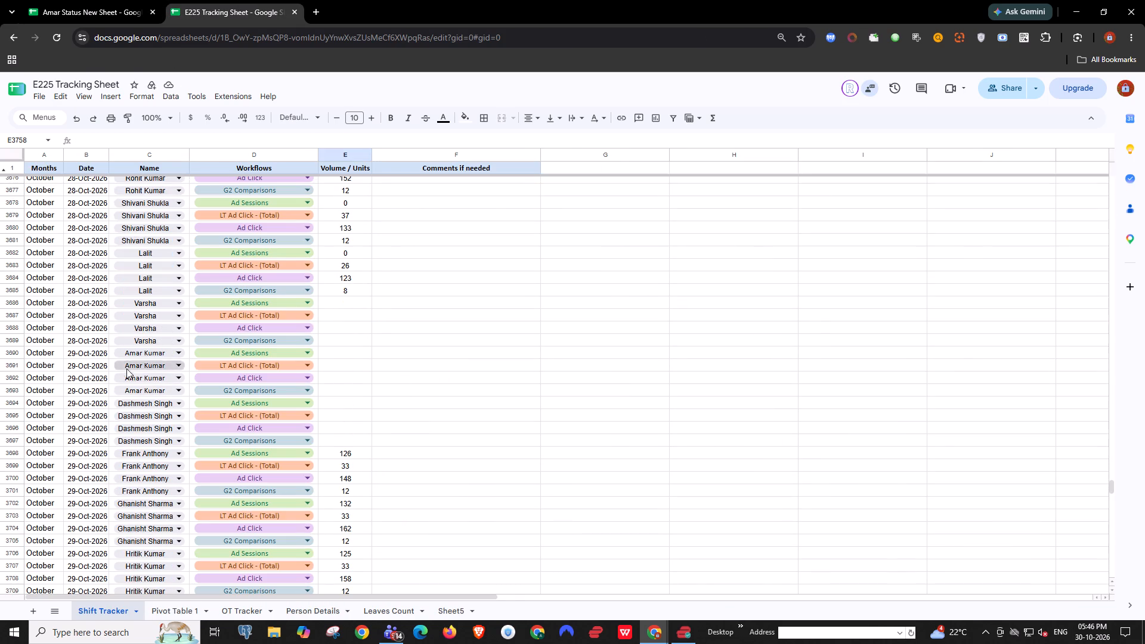
{"action": "scroll", "coordinate": [95, 273], "scroll_direction": "up", "scroll_amount": 2}
{"action": "scroll", "coordinate": [143, 428], "scroll_direction": "down", "scroll_amount": 2}
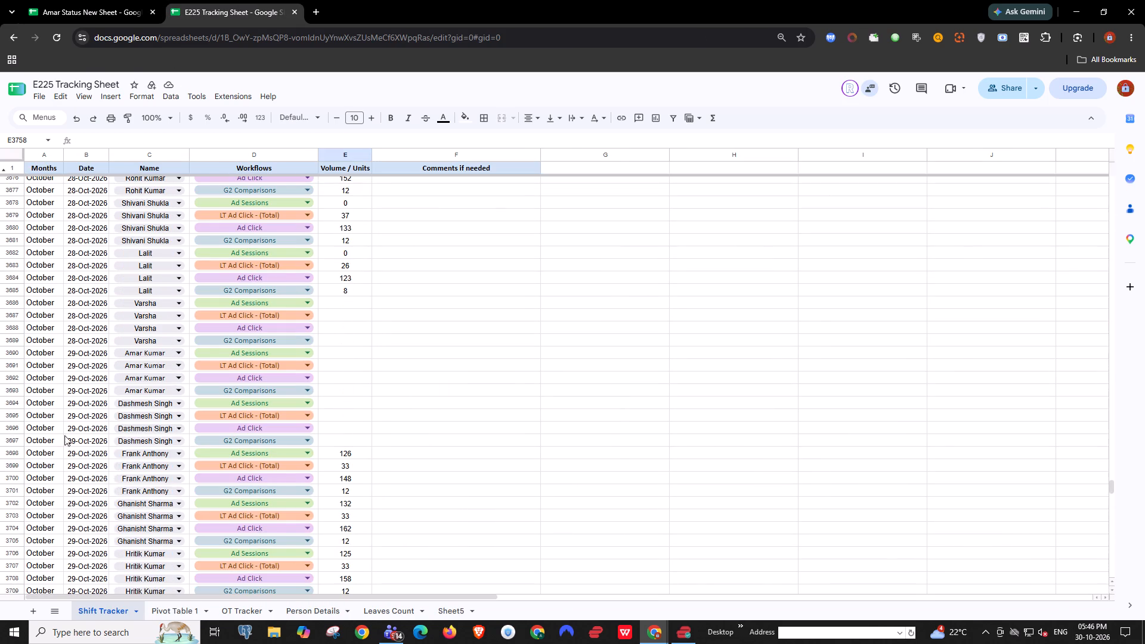
{"action": "scroll", "coordinate": [66, 464], "scroll_direction": "down", "scroll_amount": 1}
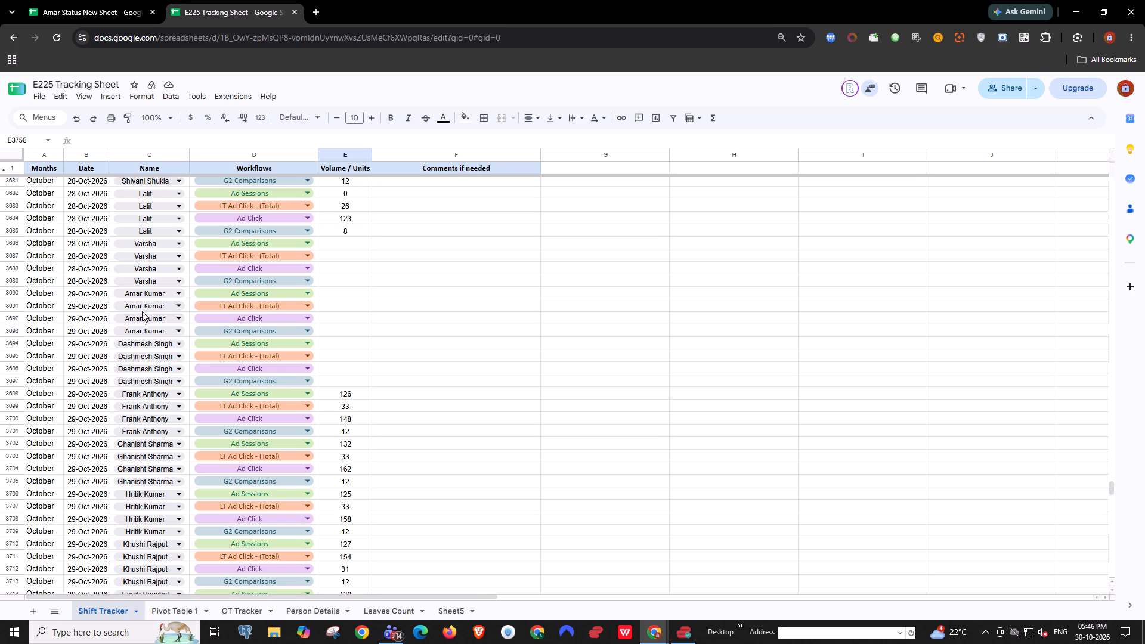
{"action": "left_click", "coordinate": [345, 309]}
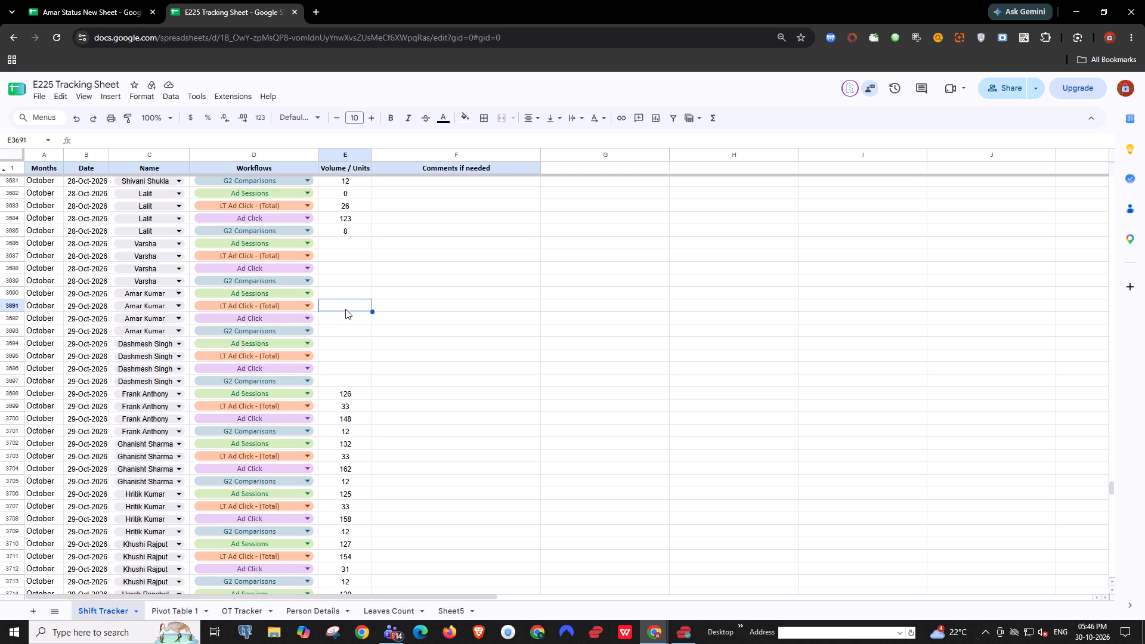
{"action": "left_click", "coordinate": [73, 0]}
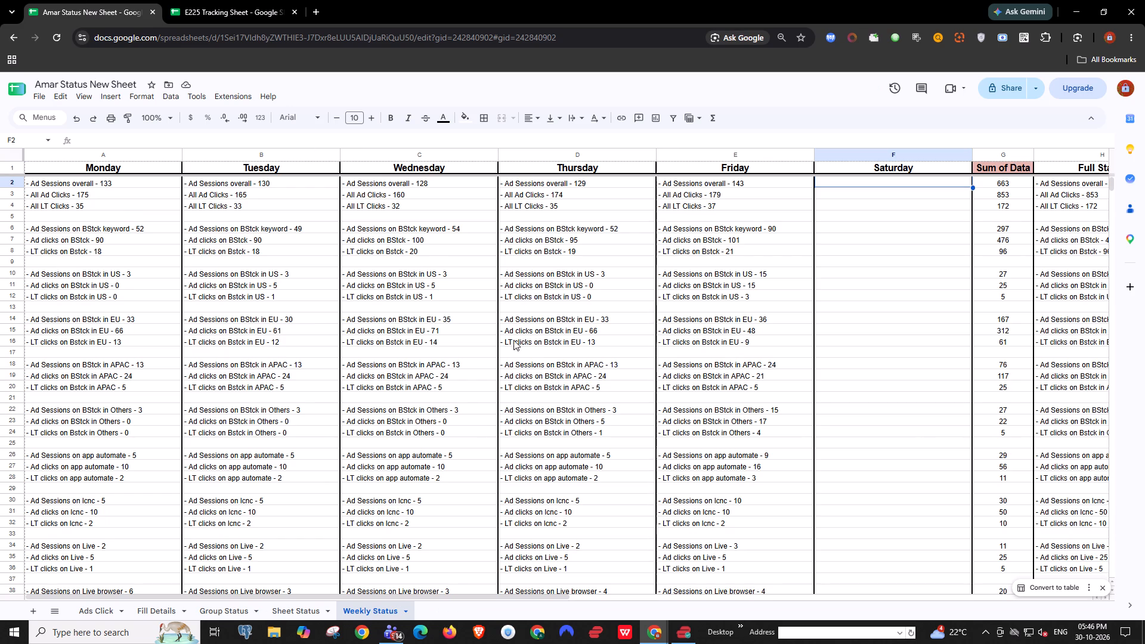
{"action": "scroll", "coordinate": [522, 381], "scroll_direction": "up", "scroll_amount": 4}
{"action": "left_click", "coordinate": [211, 0]}
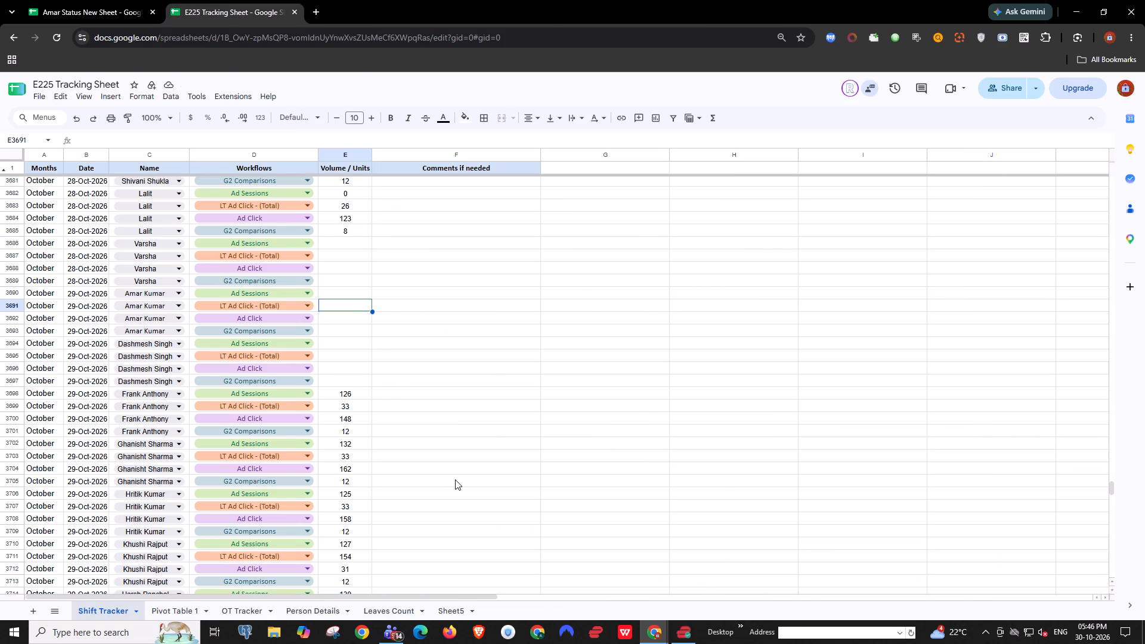
{"action": "key", "text": "Up"}
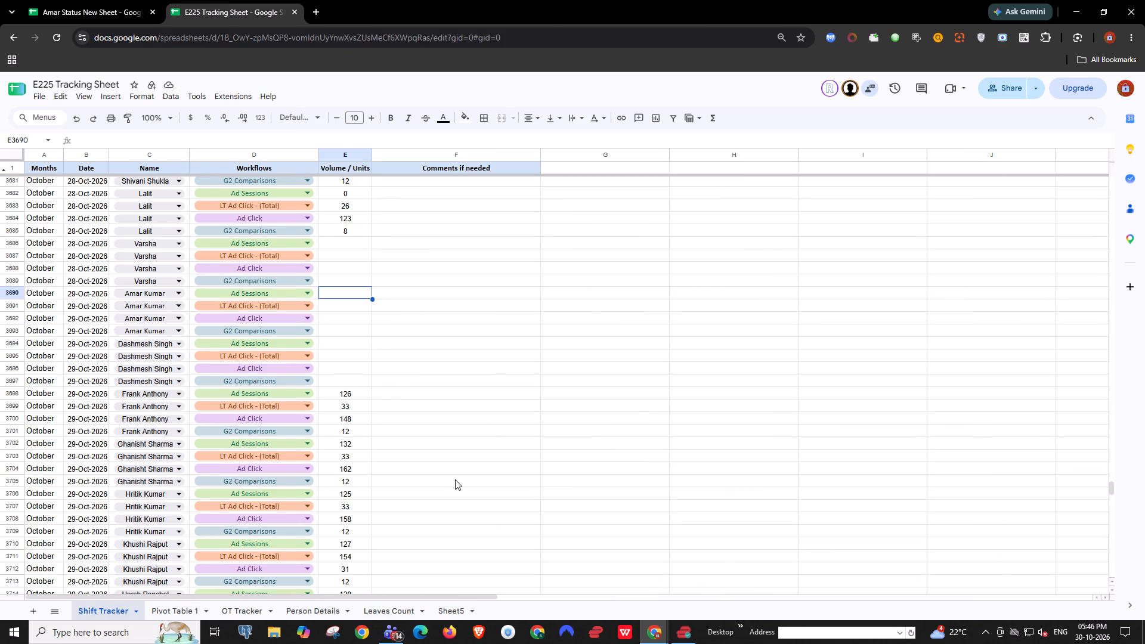
{"action": "type", "text": "129"}
{"action": "key", "text": "Return"}
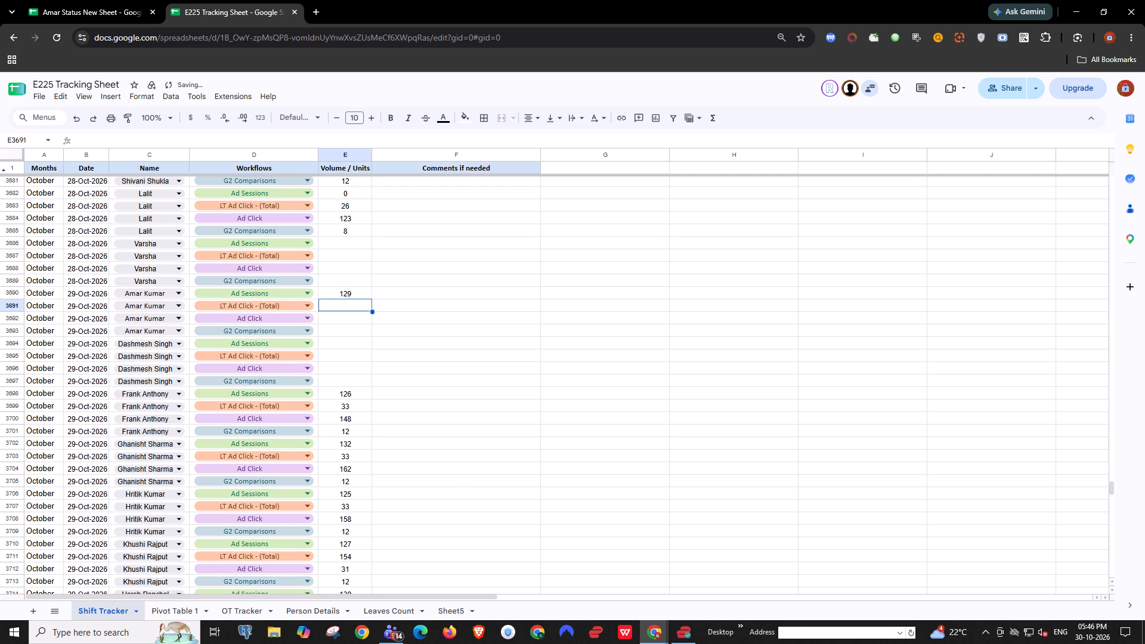
{"action": "type", "text": "35"}
{"action": "key", "text": "Return"}
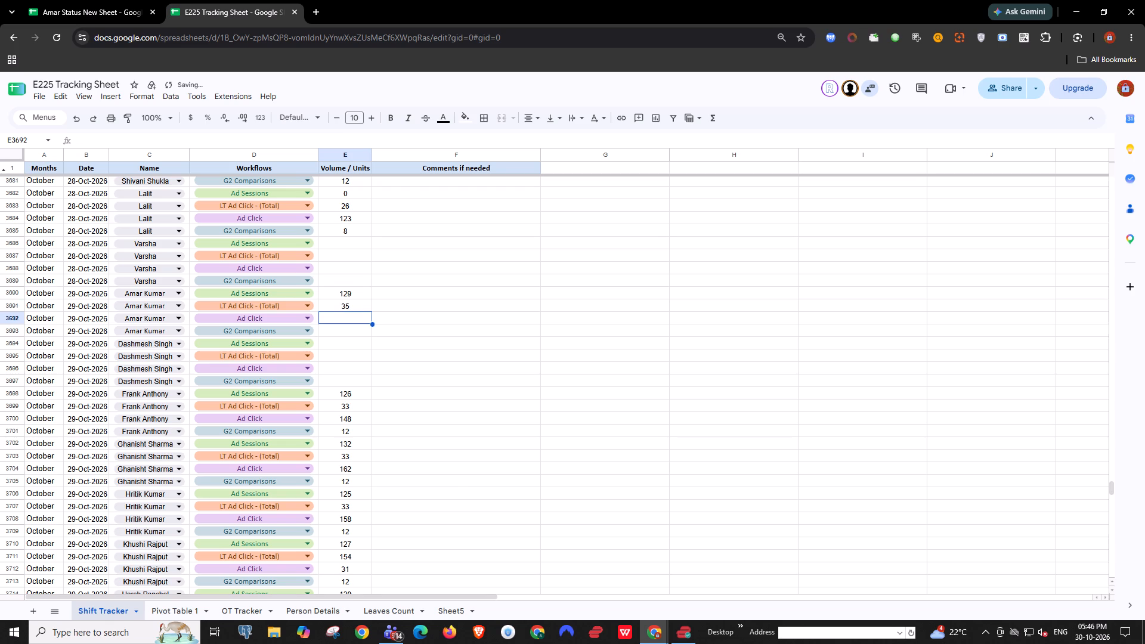
Complete Amar's 29-Oct-2026 volumes in the Shift Tracker with 174 for Ad Click, per Thursday's weekly status, and 12 for G2 Comparisons.
{"action": "left_click", "coordinate": [262, 0]}
{"action": "left_click", "coordinate": [101, 0]}
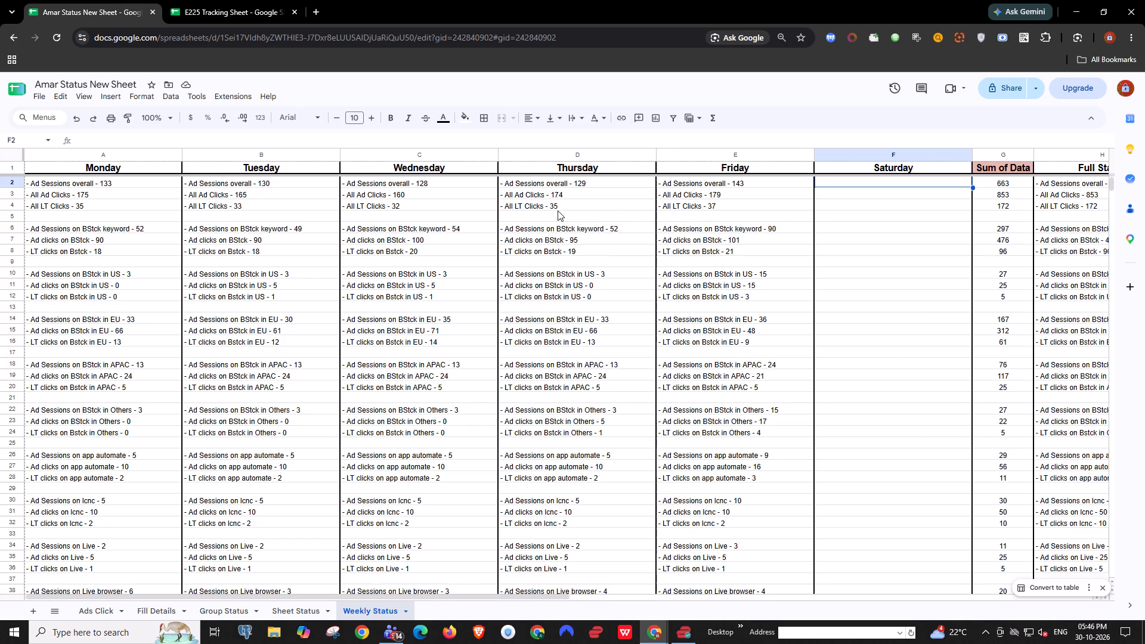
{"action": "left_click", "coordinate": [230, 0]}
{"action": "type", "text": "174"}
{"action": "key", "text": "Return"}
{"action": "type", "text": "12"}
{"action": "key", "text": "Return"}
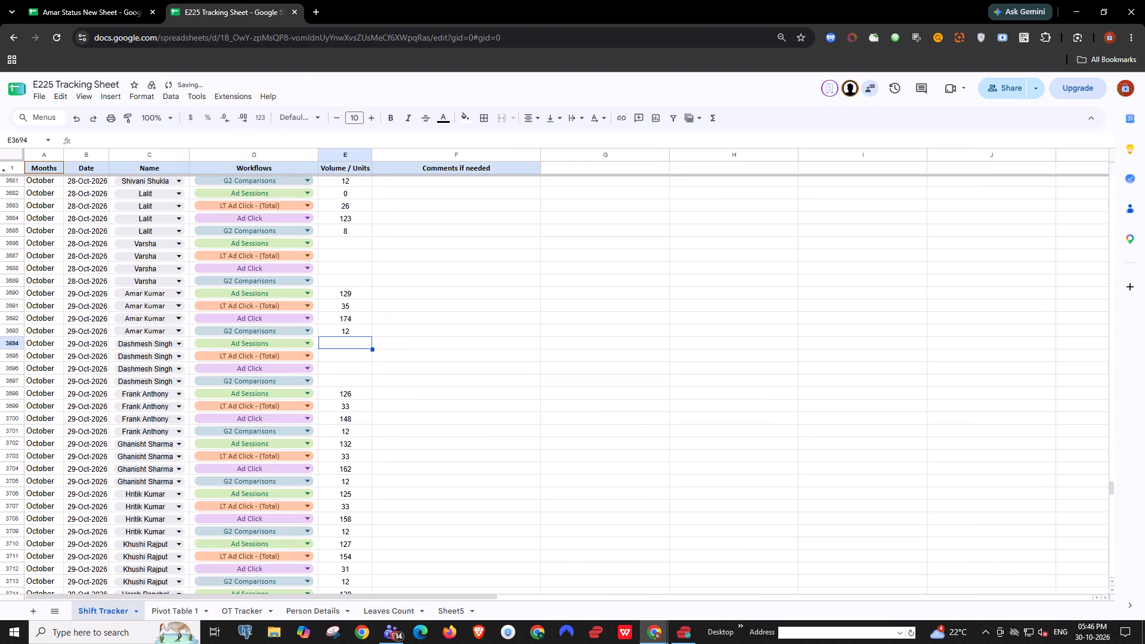
Check Amar's 28-Oct-2026 Shift Tracker volumes against Wednesday's weekly status and set LT Ad Click - (Total) to 32.
{"action": "left_click", "coordinate": [107, 0]}
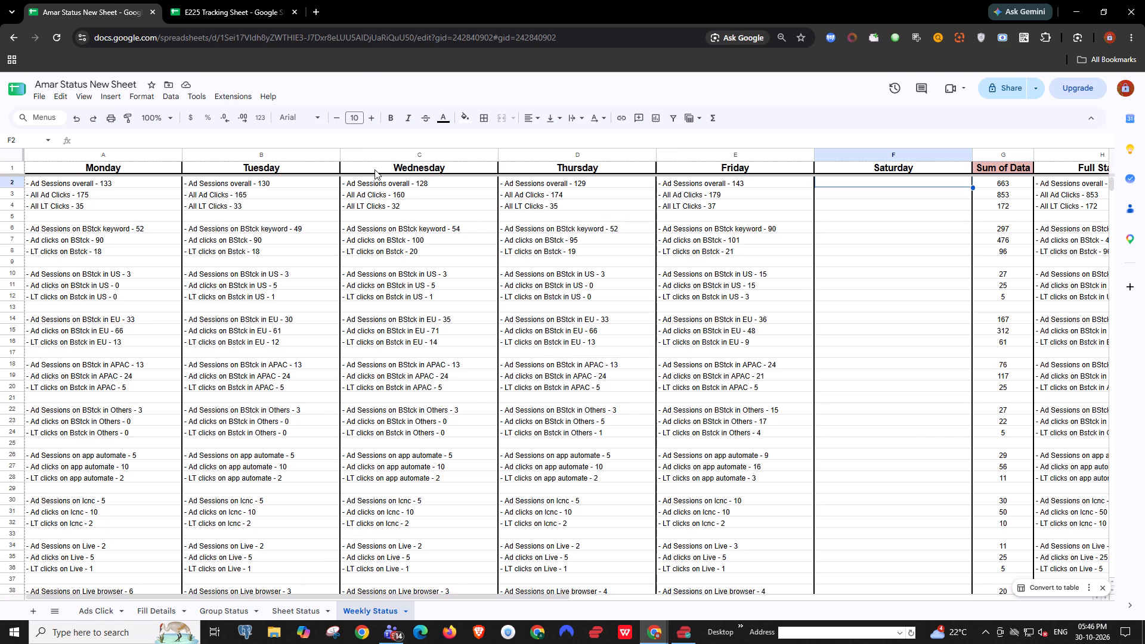
{"action": "left_click", "coordinate": [233, 0]}
{"action": "scroll", "coordinate": [371, 296], "scroll_direction": "up", "scroll_amount": 9}
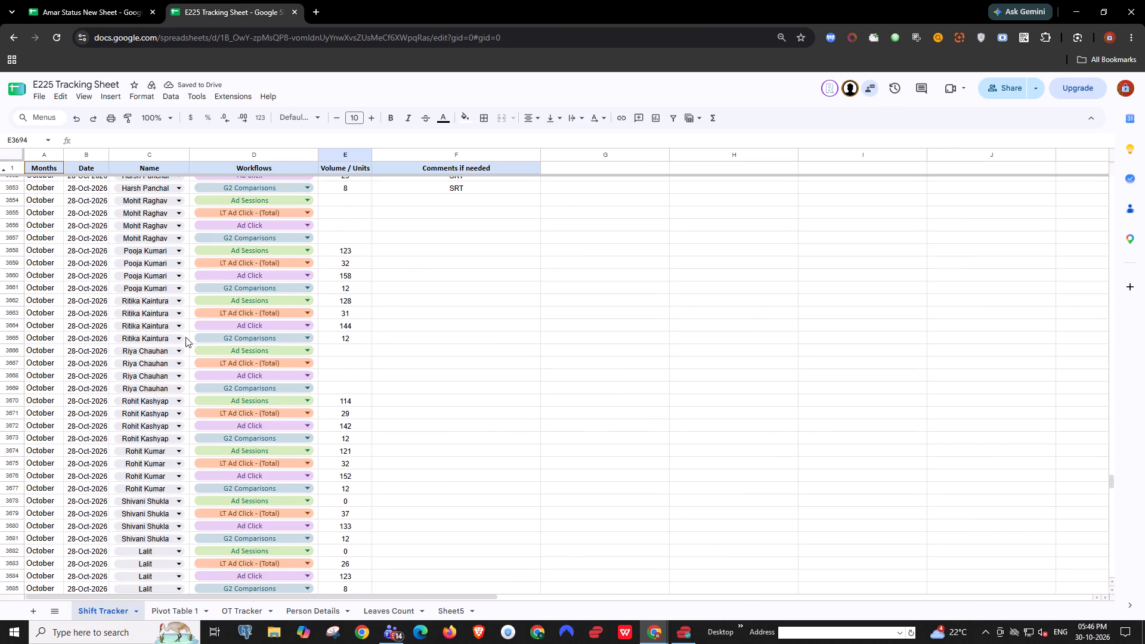
{"action": "scroll", "coordinate": [70, 337], "scroll_direction": "up", "scroll_amount": 3}
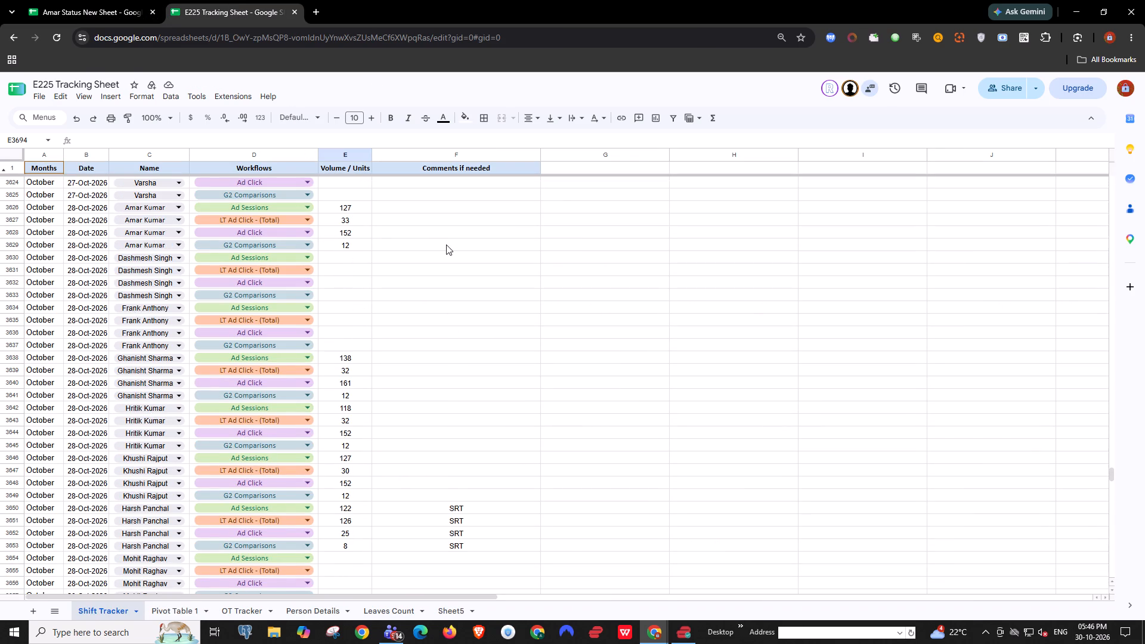
{"action": "left_click", "coordinate": [55, 0]}
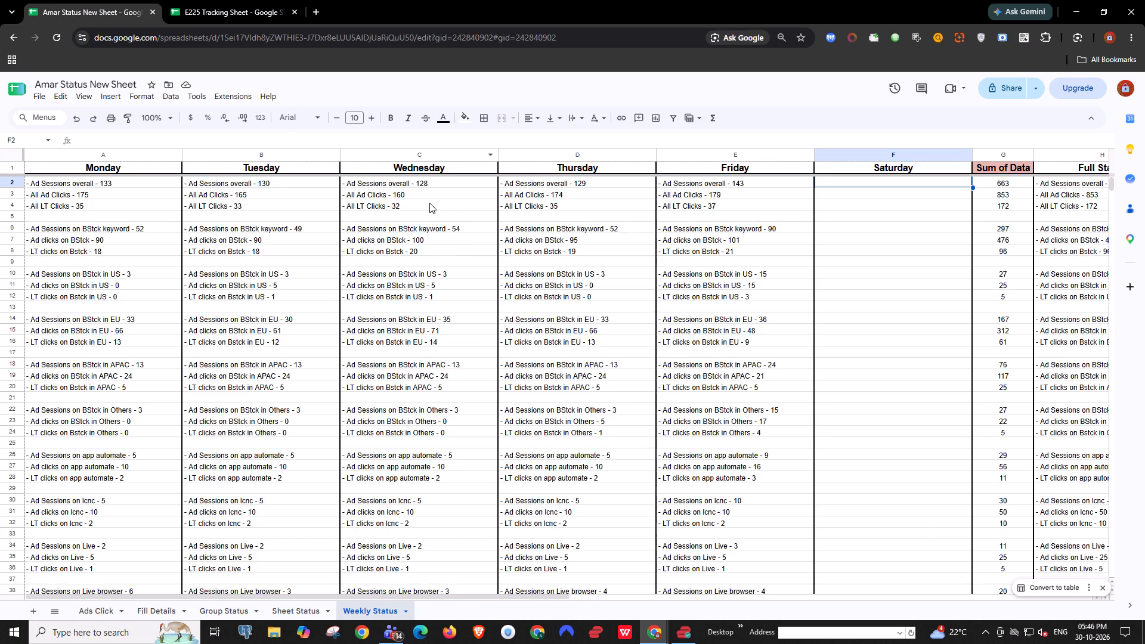
{"action": "left_click", "coordinate": [237, 0]}
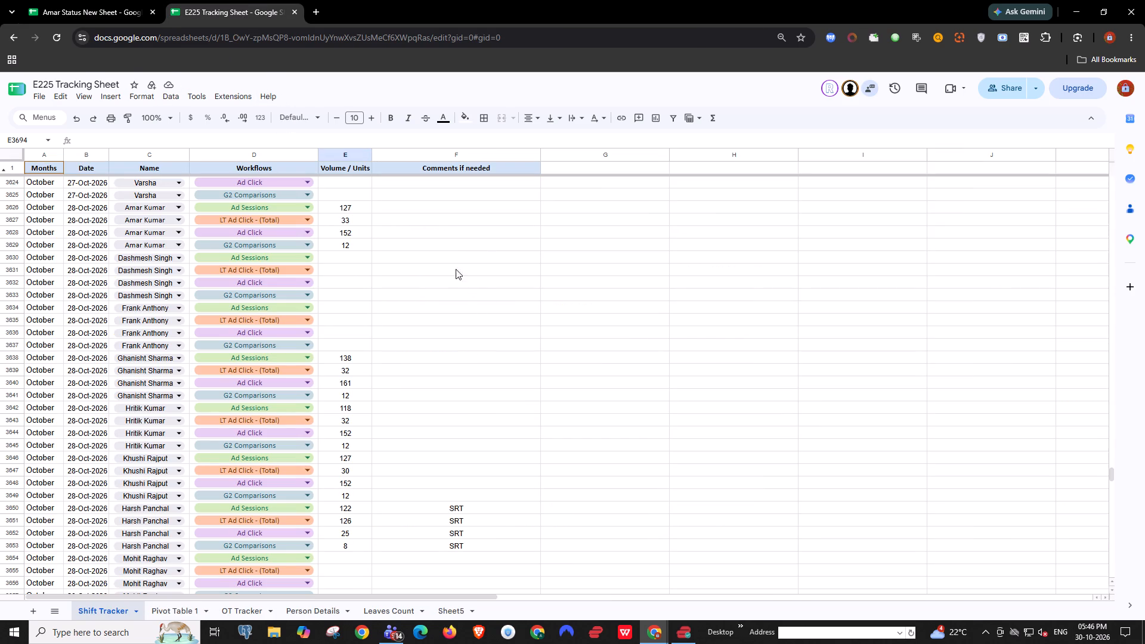
{"action": "left_click", "coordinate": [349, 222]}
{"action": "key", "text": "3"}
{"action": "key", "text": "2"}
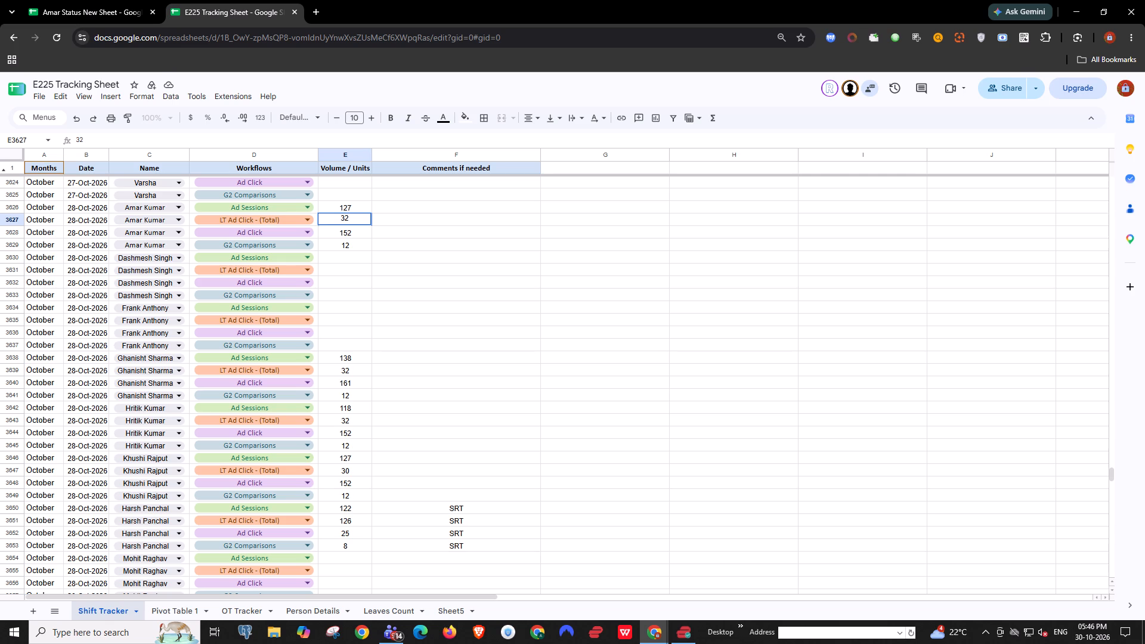
{"action": "key", "text": "Return"}
{"action": "left_click", "coordinate": [527, 326]}
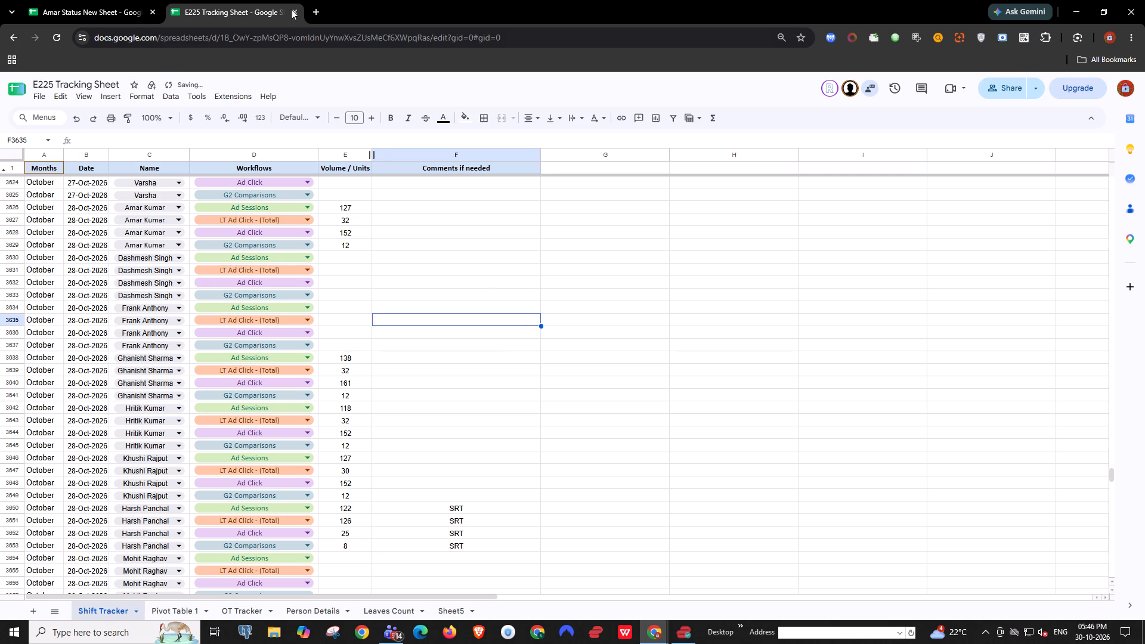
{"action": "left_click", "coordinate": [551, 257]}
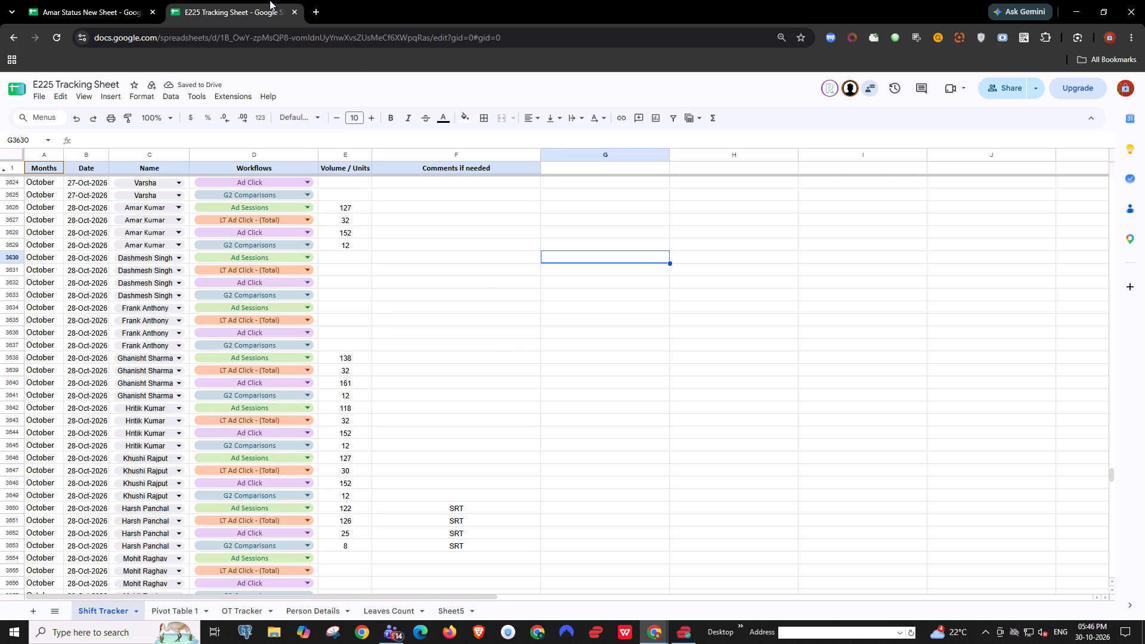
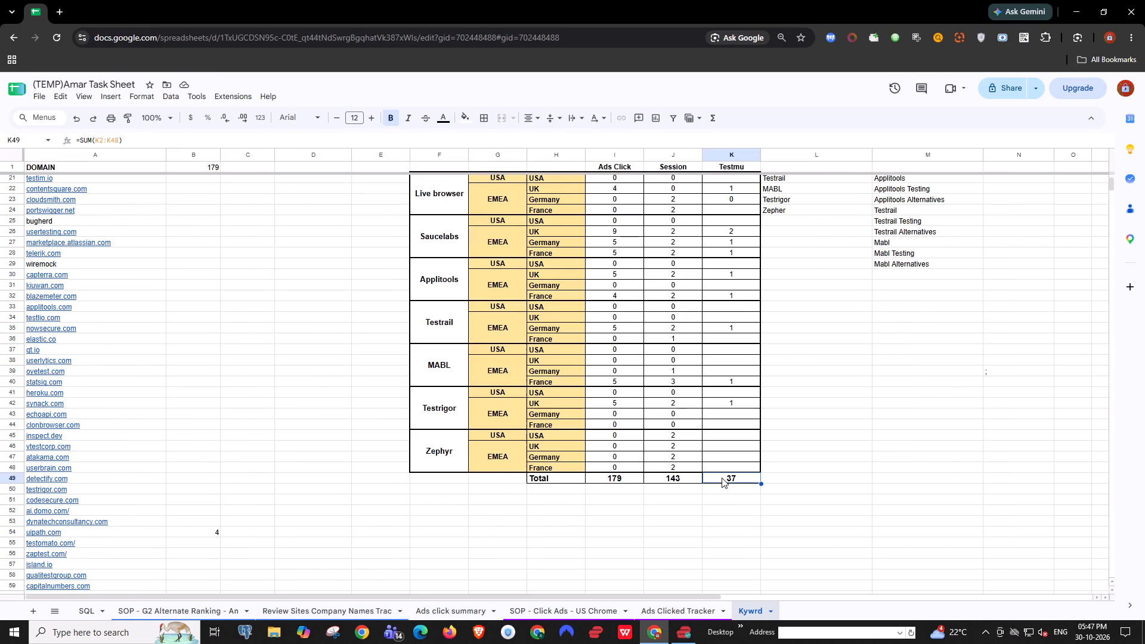
Open the Life At SunTec site in a new tab and sign in to the associate portal with the saved credentials.
{"action": "scroll", "coordinate": [537, 394], "scroll_direction": "up", "scroll_amount": 2}
{"action": "left_click", "coordinate": [55, 0]}
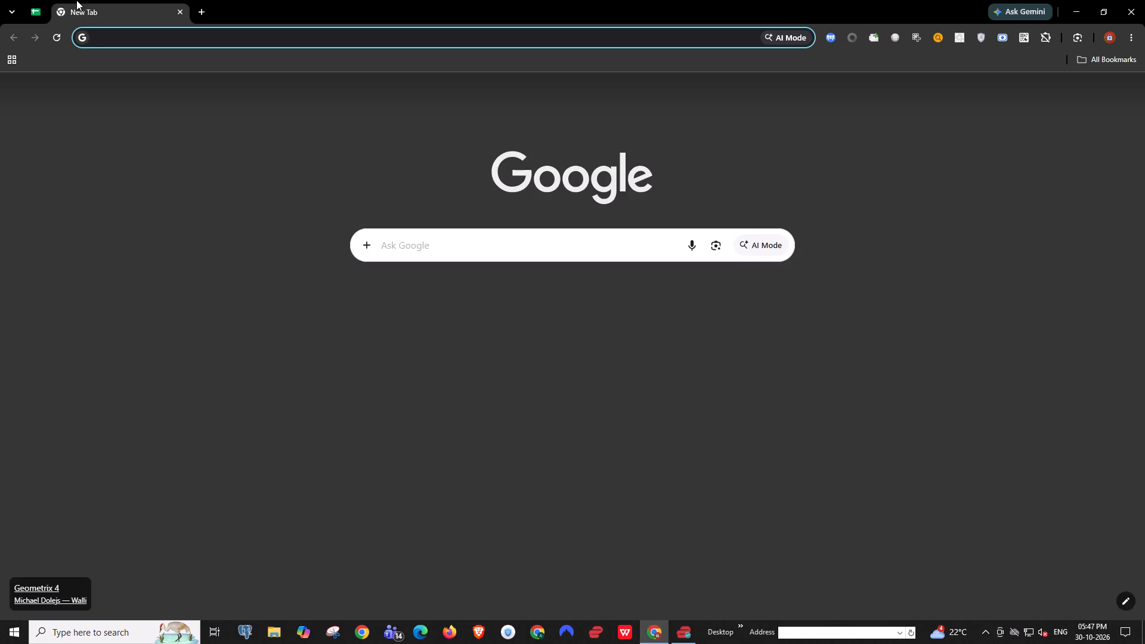
{"action": "type", "text": "life"}
{"action": "key", "text": "Return"}
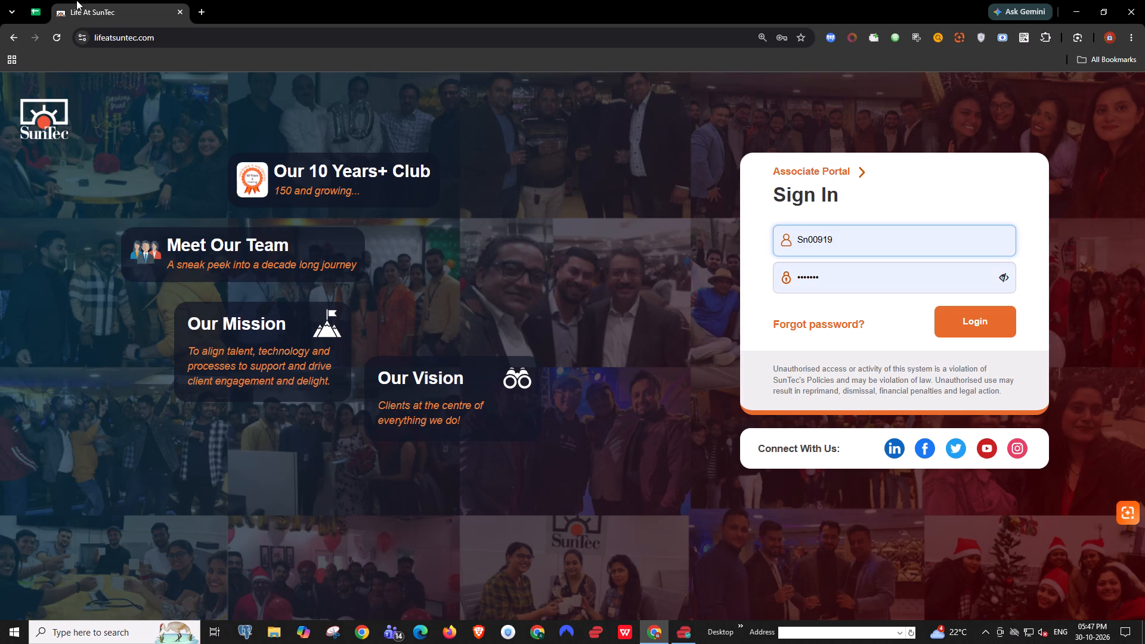
{"action": "key", "text": "Return"}
{"action": "key", "text": "Return"}
{"action": "key", "text": "Return"}
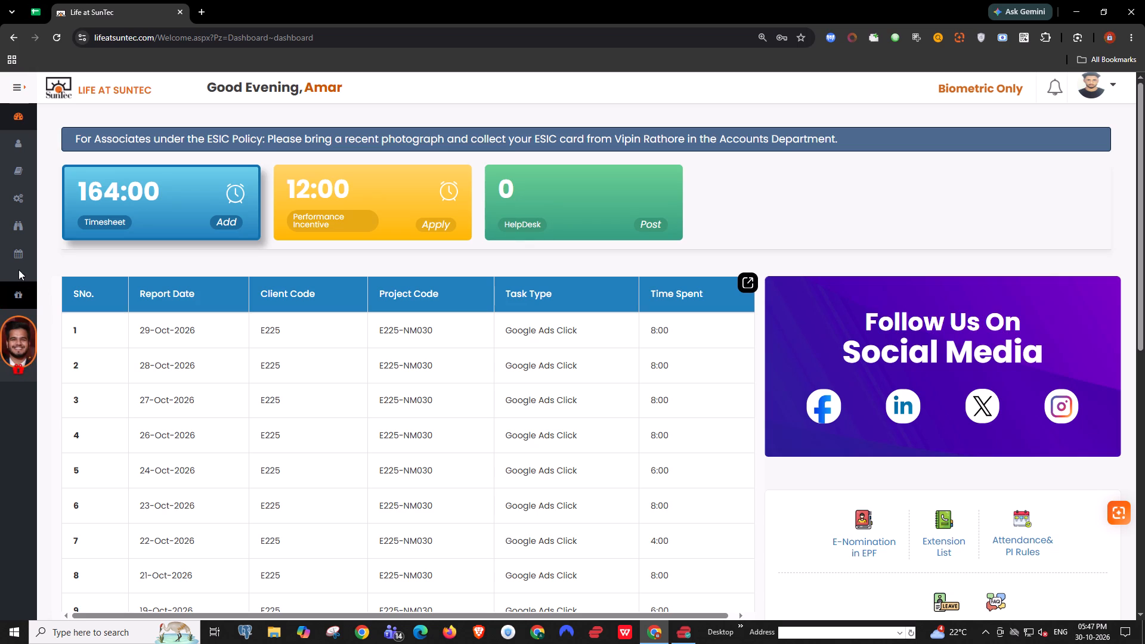
Open the portal's Timesheet Entry page.
{"action": "left_click", "coordinate": [58, 275]}
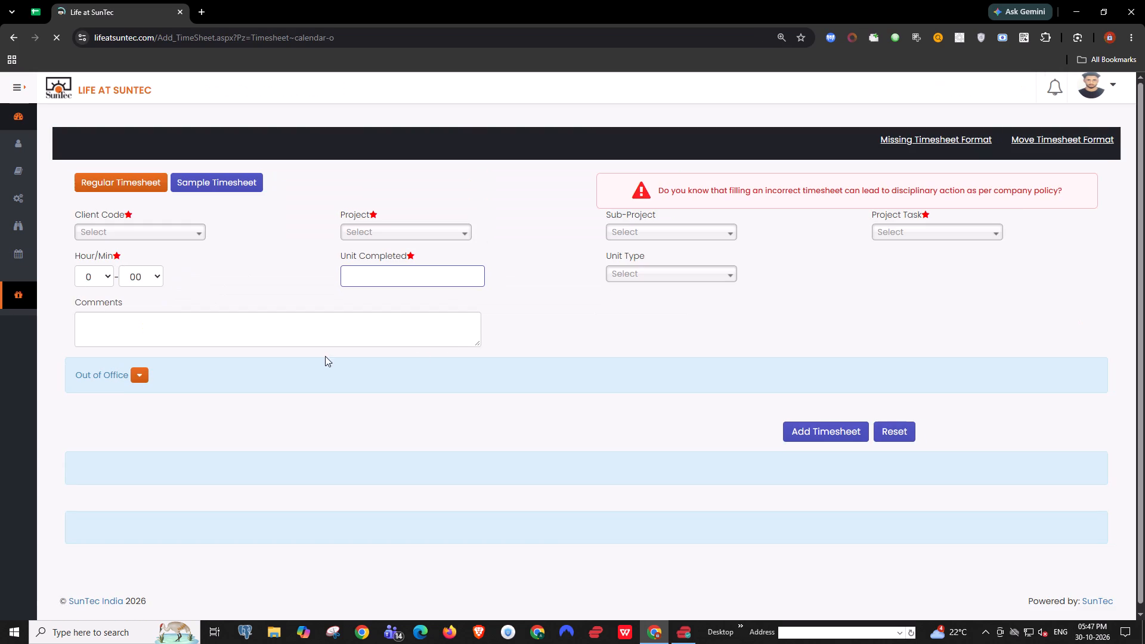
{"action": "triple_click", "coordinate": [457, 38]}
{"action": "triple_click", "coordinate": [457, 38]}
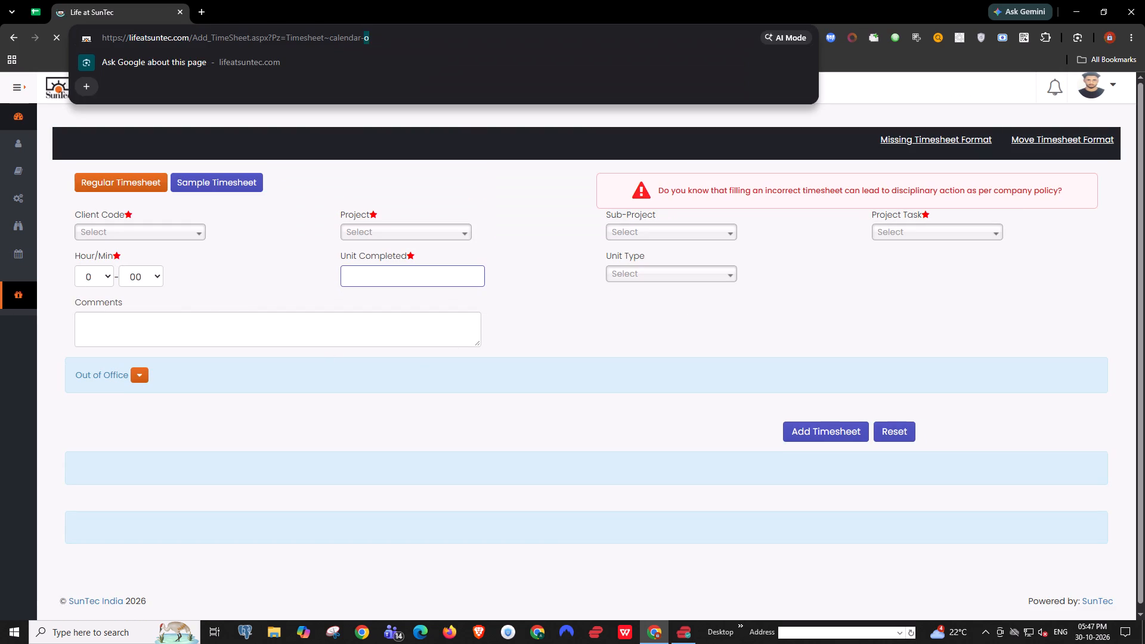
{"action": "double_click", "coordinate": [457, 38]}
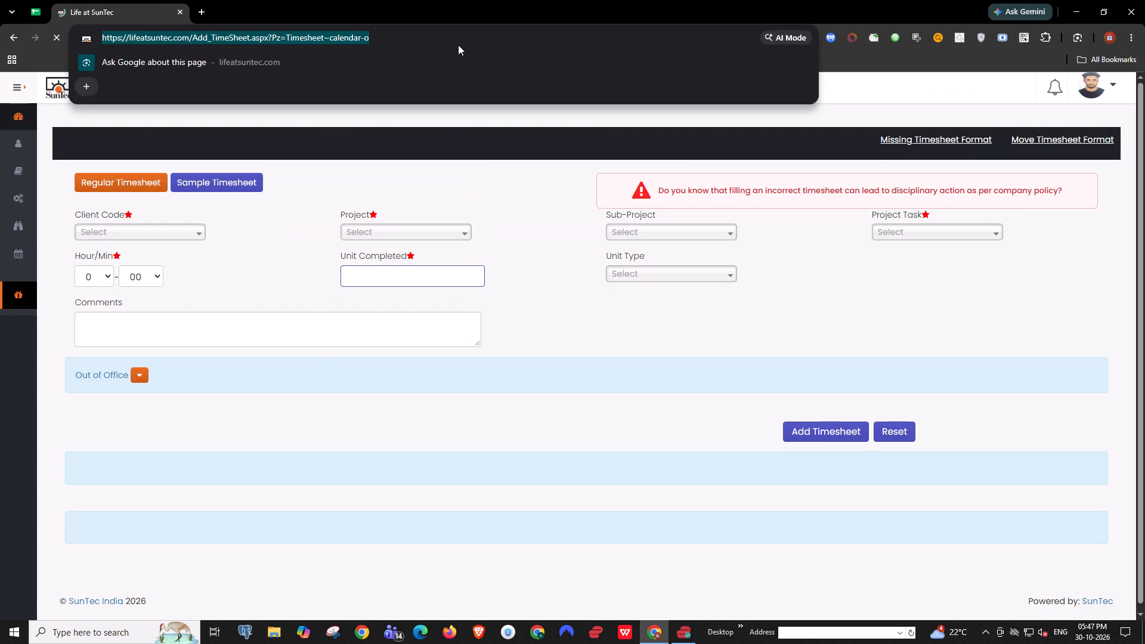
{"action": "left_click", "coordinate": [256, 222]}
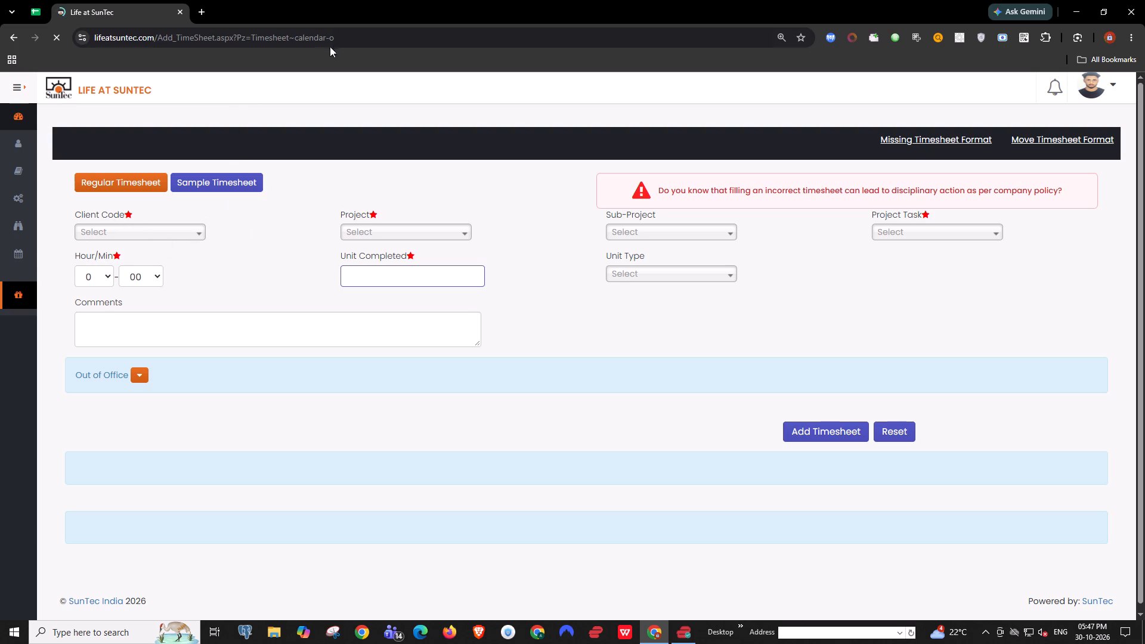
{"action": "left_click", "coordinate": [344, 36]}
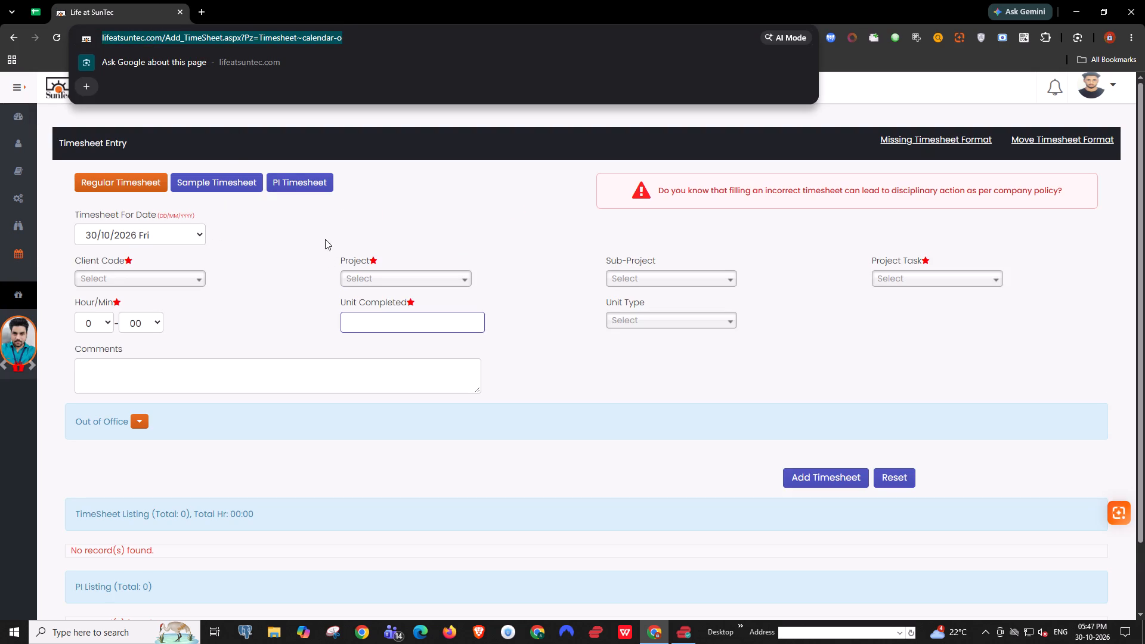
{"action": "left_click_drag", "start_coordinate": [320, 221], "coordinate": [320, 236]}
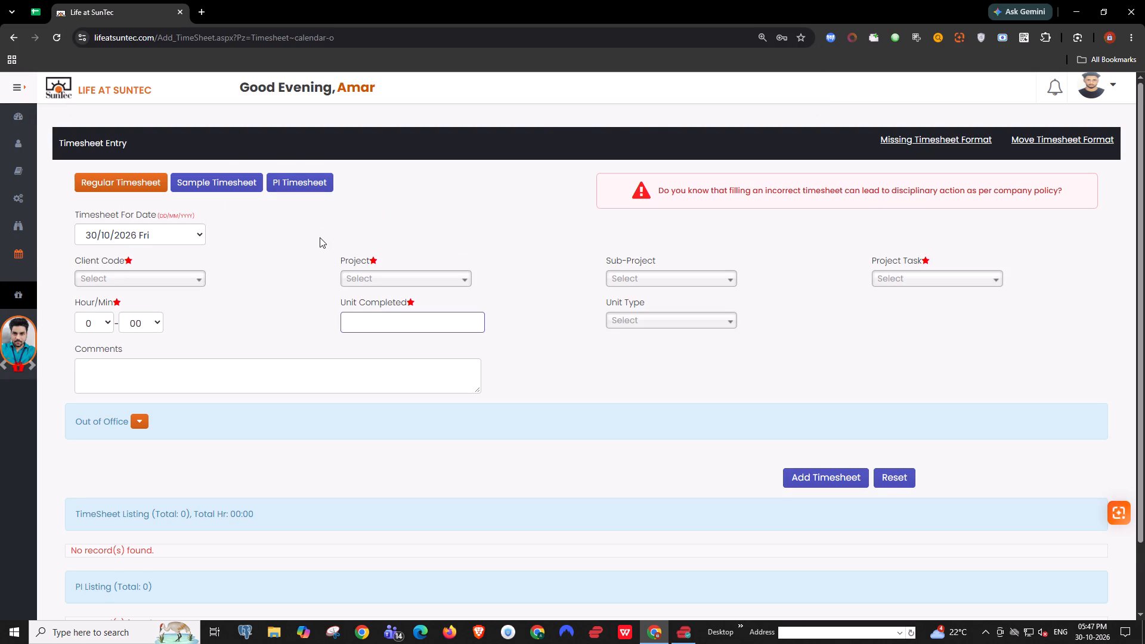
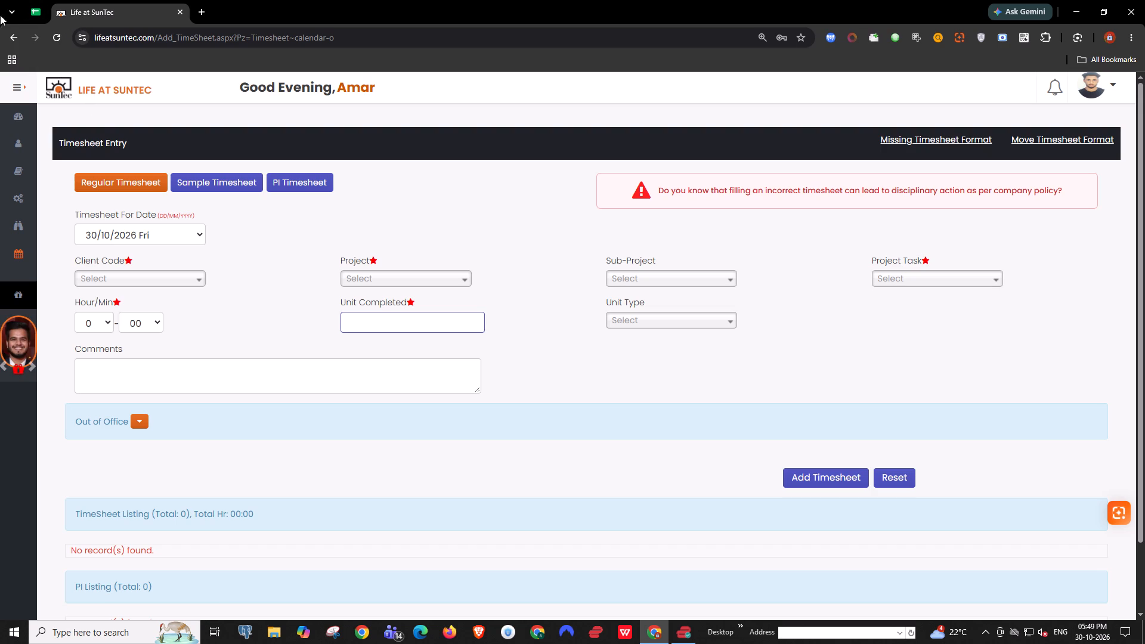
Set the 30/10/2026 timesheet to client E225, project E225-NM030, task New Model Addition and 8 hours 00 minutes.
{"action": "left_click", "coordinate": [286, 248]}
{"action": "left_click", "coordinate": [166, 277]}
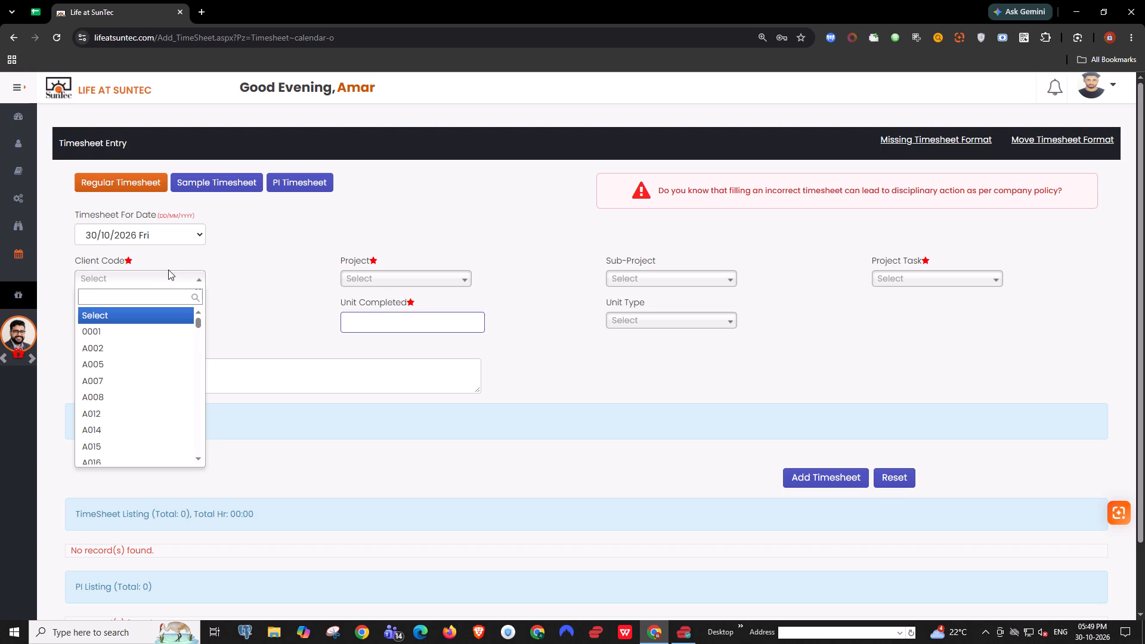
{"action": "type", "text": "e225"}
{"action": "key", "text": "Tab"}
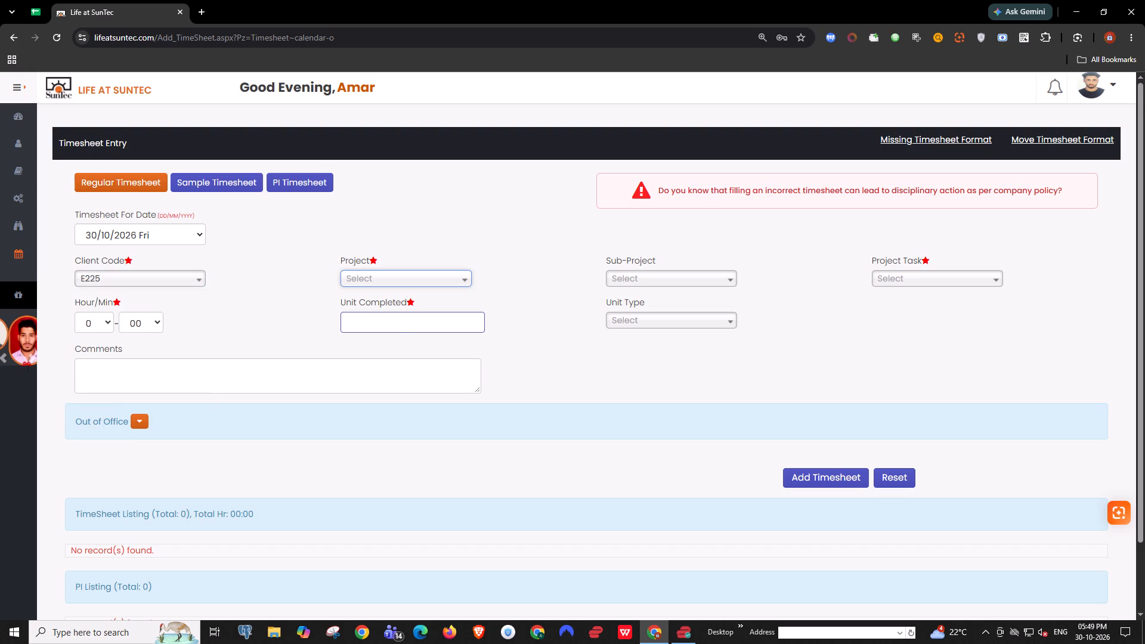
{"action": "key", "text": "Down"}
{"action": "key", "text": "Down"}
{"action": "key", "text": "Tab"}
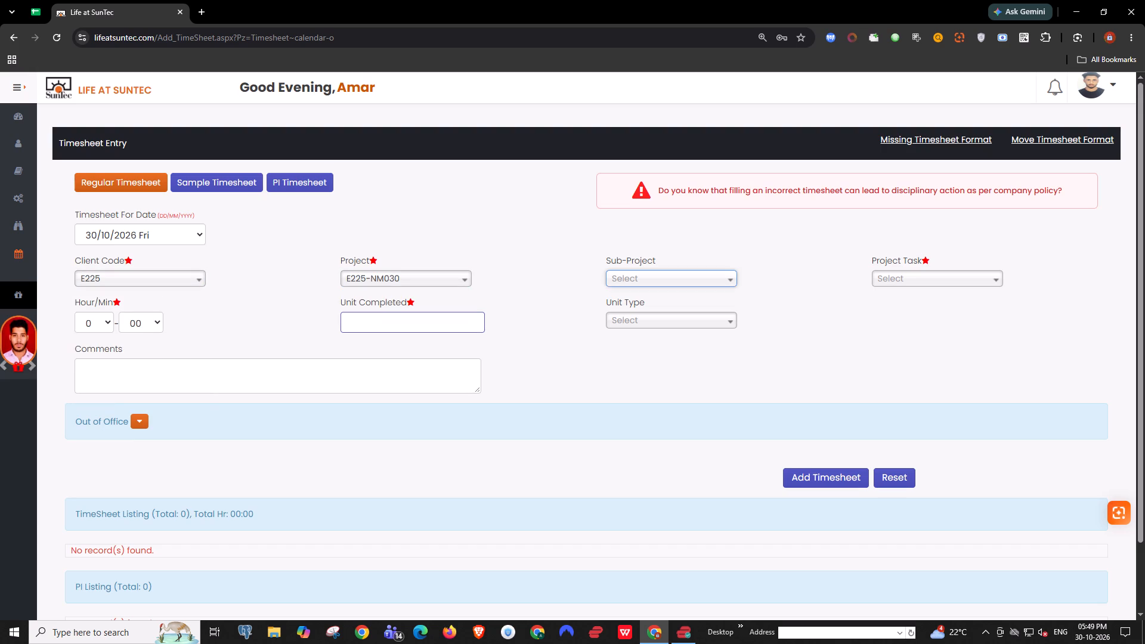
{"action": "key", "text": "Tab"}
{"action": "key", "text": "Down"}
{"action": "type", "text": "add"}
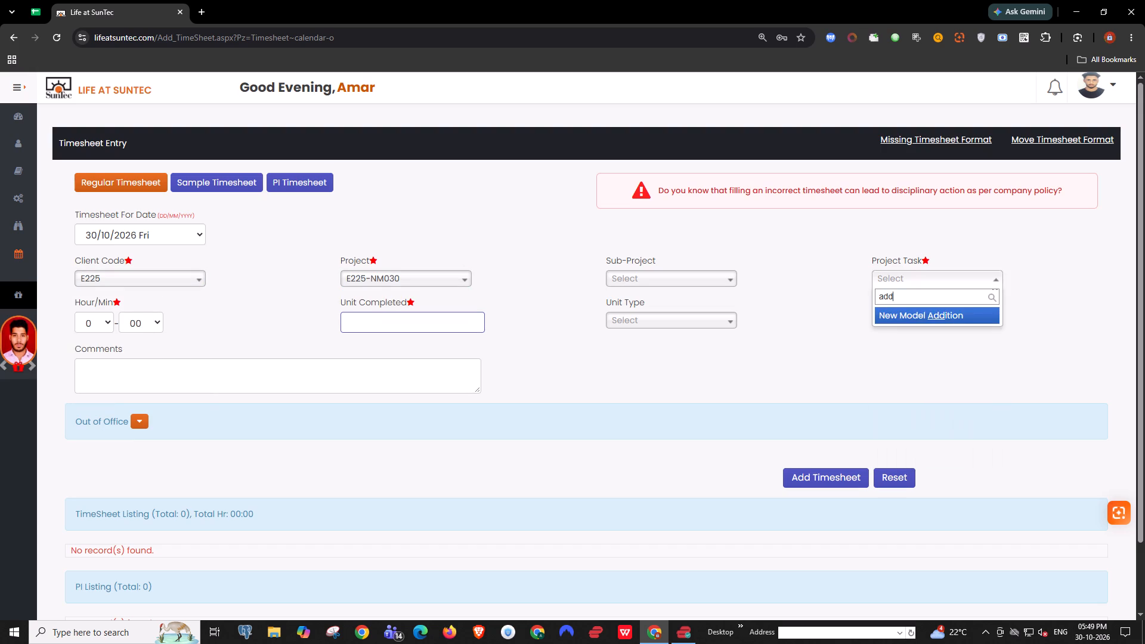
{"action": "key", "text": "Tab"}
{"action": "key", "text": "8"}
{"action": "key", "text": "Tab"}
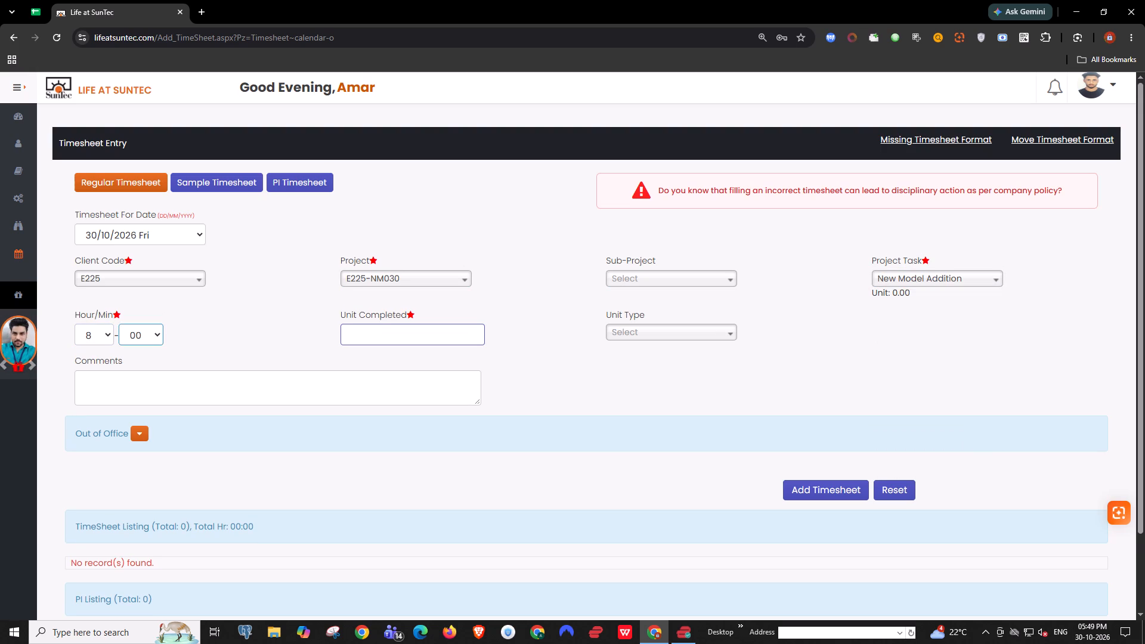
{"action": "key", "text": "Tab"}
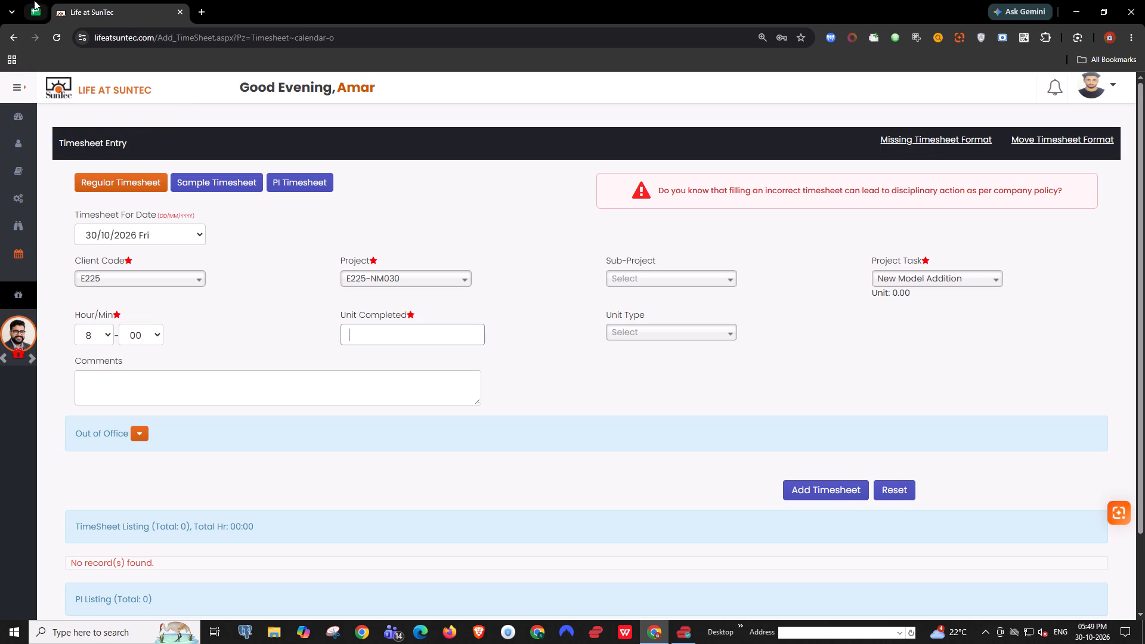
Add 179 and 12 in a temporary browser tab and enter 191 as the units completed.
{"action": "left_click", "coordinate": [195, 0]}
{"action": "type", "text": "179"}
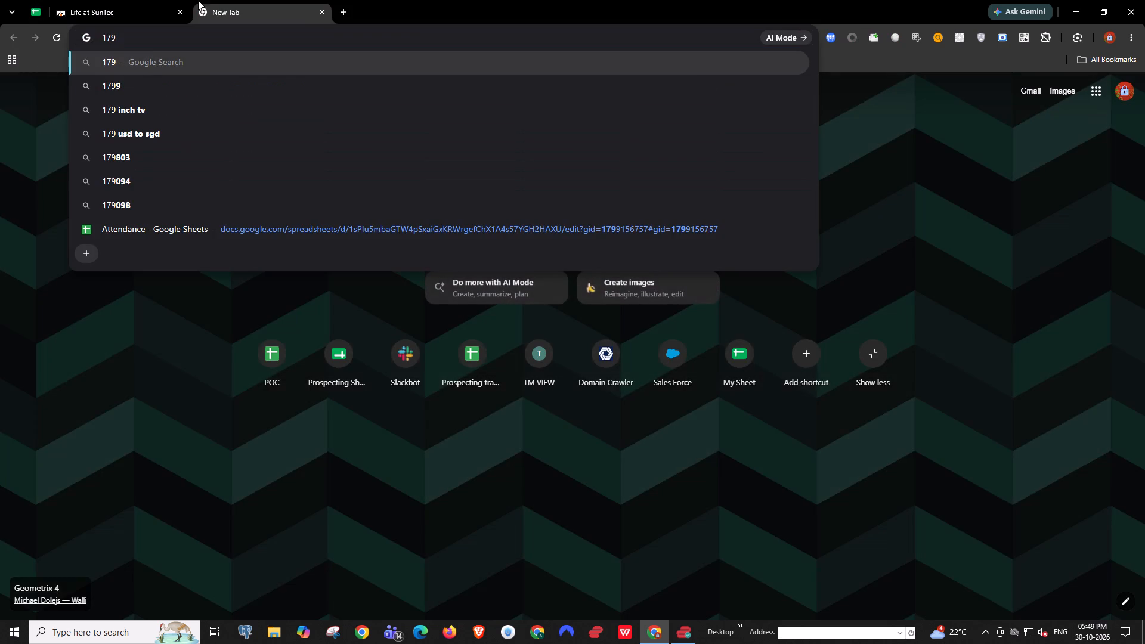
{"action": "type", "text": "+12"}
{"action": "middle_click", "coordinate": [234, 0]}
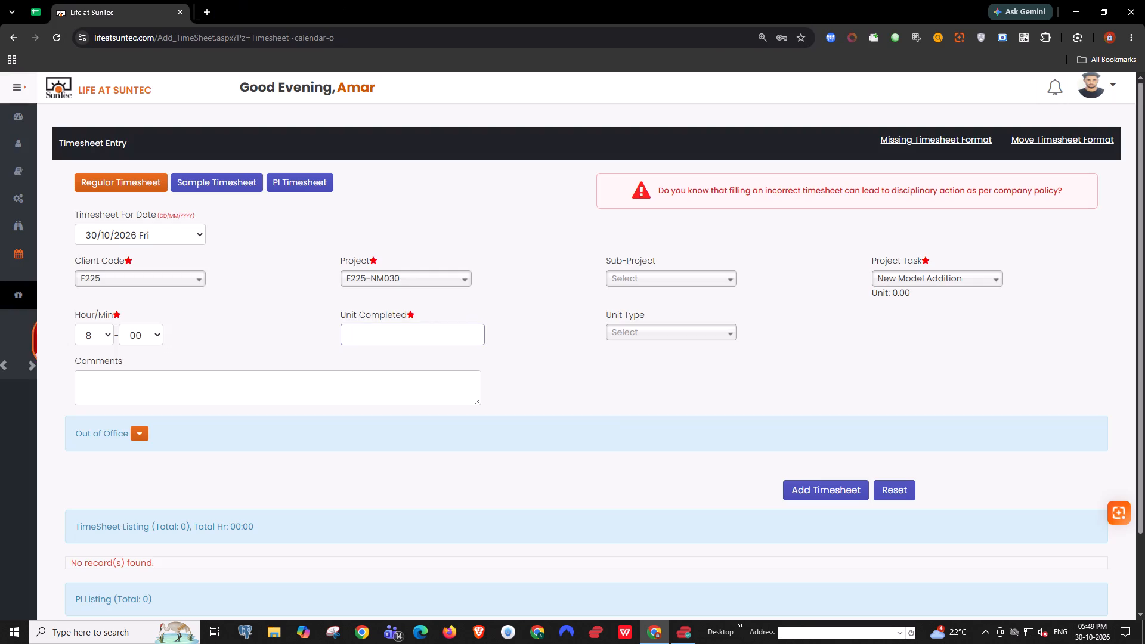
{"action": "type", "text": "191"}
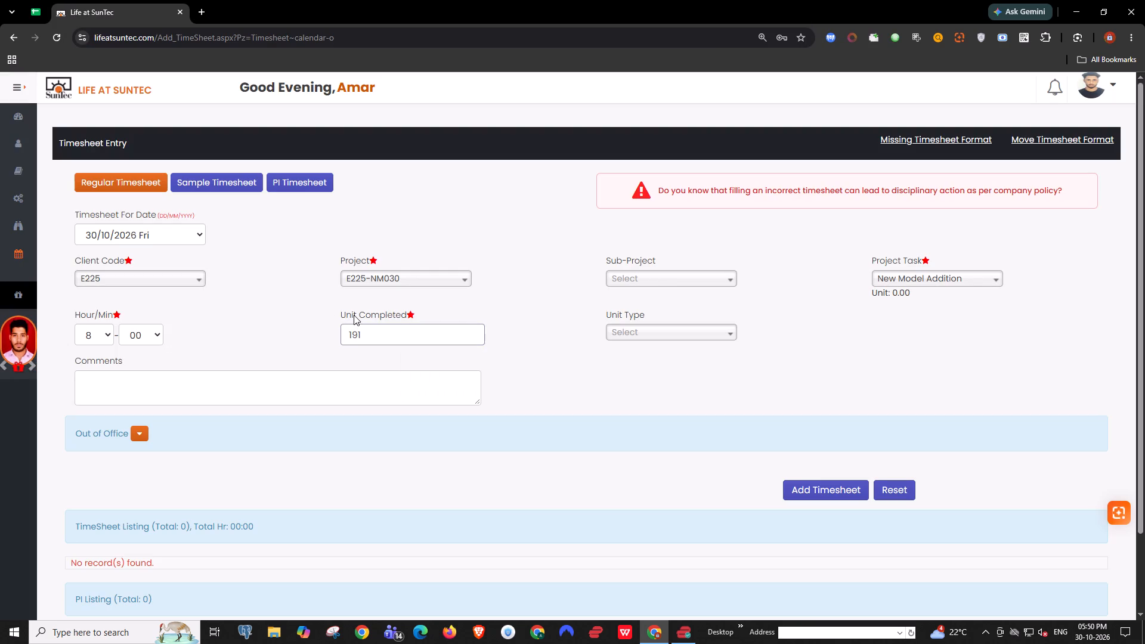
Comment "Ads clicks-179" and "G2-12" on separate lines and add the entry to the timesheet listing.
{"action": "key", "text": "Tab"}
{"action": "key", "text": "Tab"}
{"action": "type", "text": "Ads clicks-"}
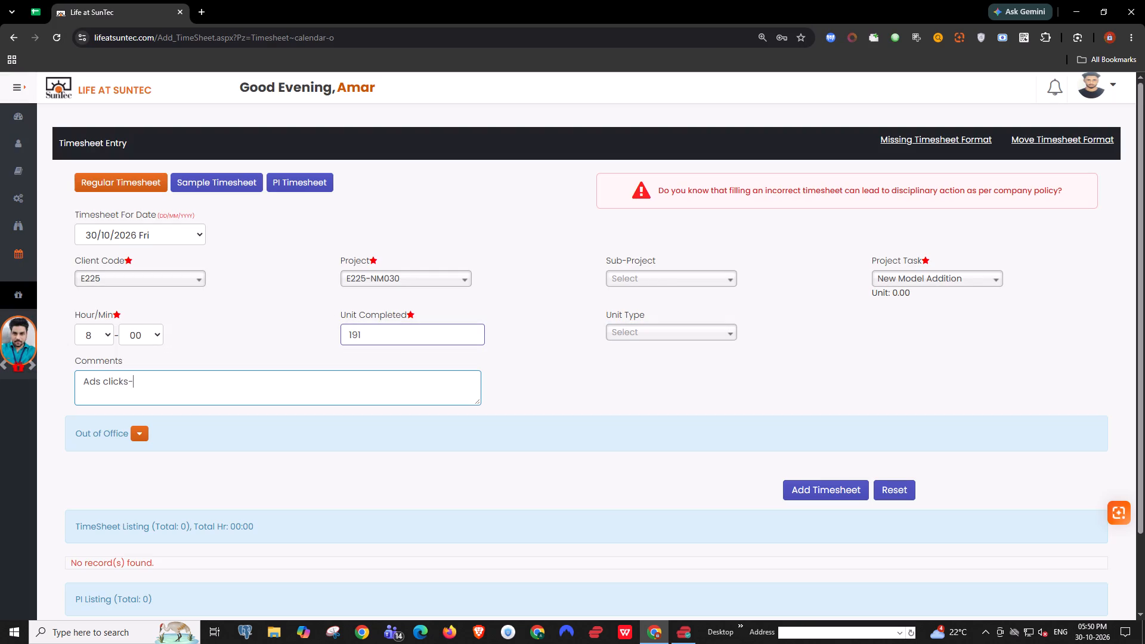
{"action": "type", "text": "179"}
{"action": "key", "text": "shift+Return"}
{"action": "type", "text": "G2"}
{"action": "type", "text": "-12"}
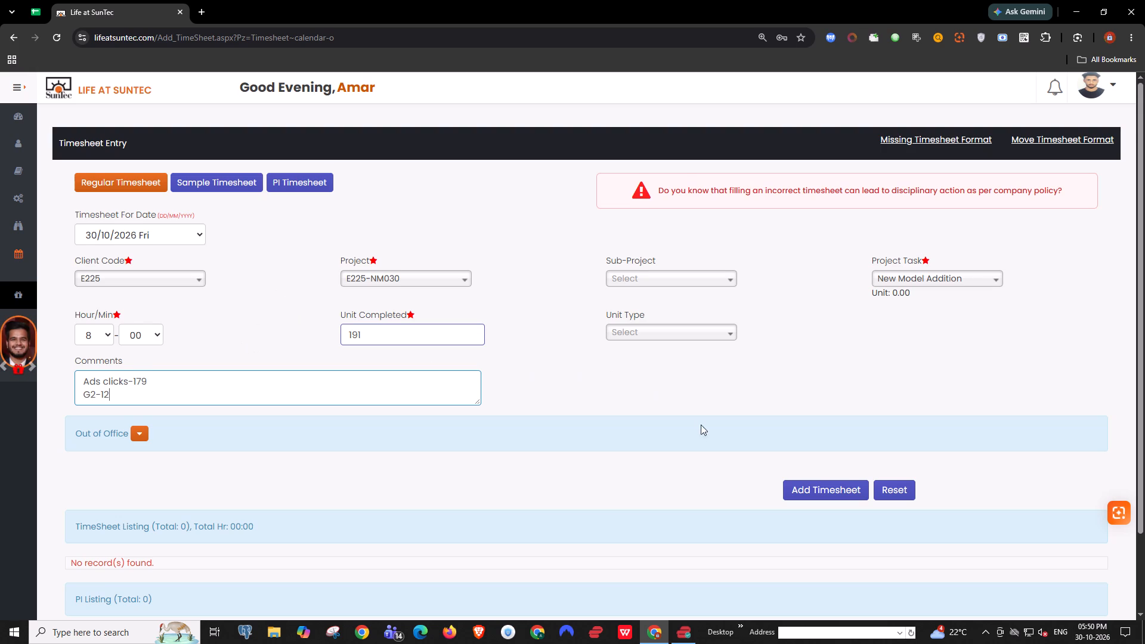
{"action": "scroll", "coordinate": [660, 407], "scroll_direction": "down", "scroll_amount": 1}
{"action": "left_click", "coordinate": [807, 429]}
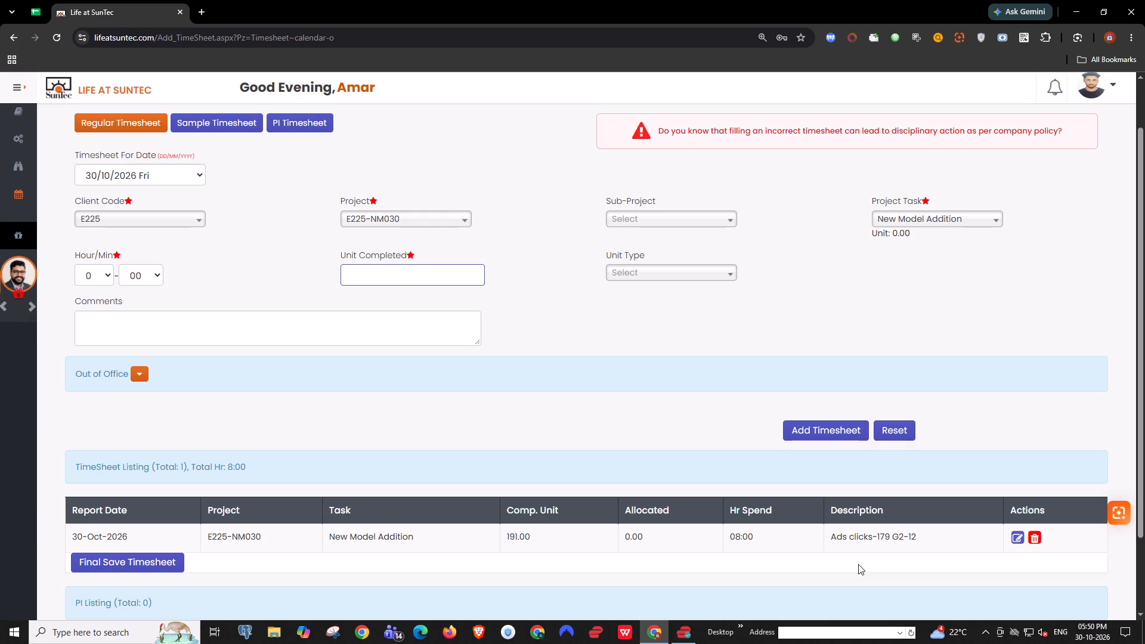
Final-save the timesheet for 30 October 2026.
{"action": "scroll", "coordinate": [531, 624], "scroll_direction": "down", "scroll_amount": 5}
{"action": "scroll", "coordinate": [291, 253], "scroll_direction": "down", "scroll_amount": 2}
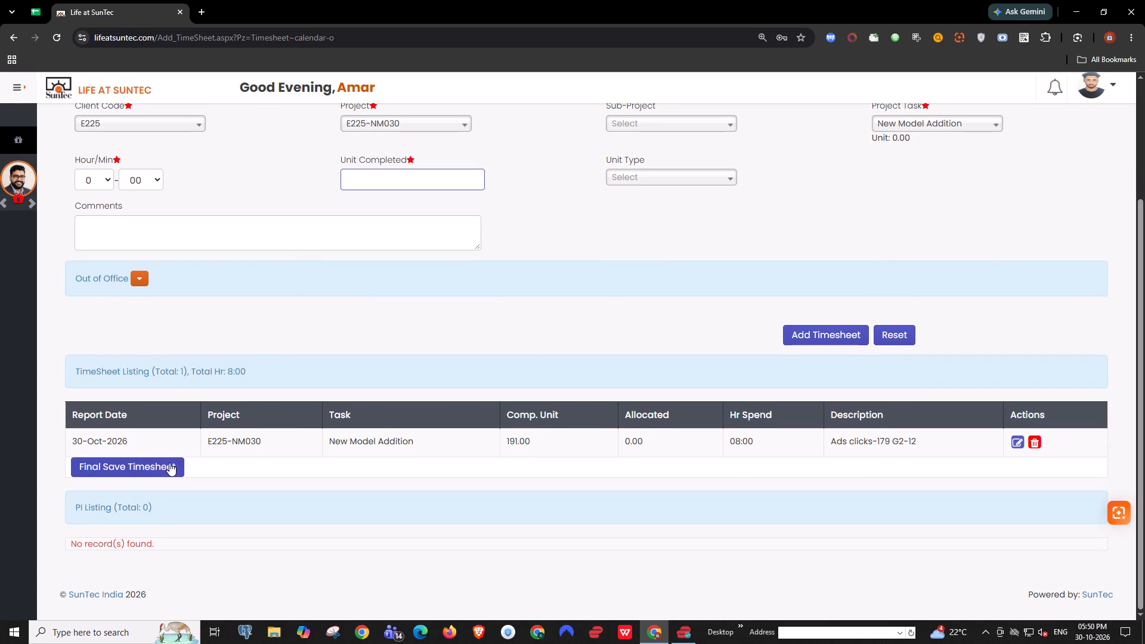
{"action": "scroll", "coordinate": [132, 460], "scroll_direction": "down", "scroll_amount": 3}
{"action": "left_click", "coordinate": [86, 466]}
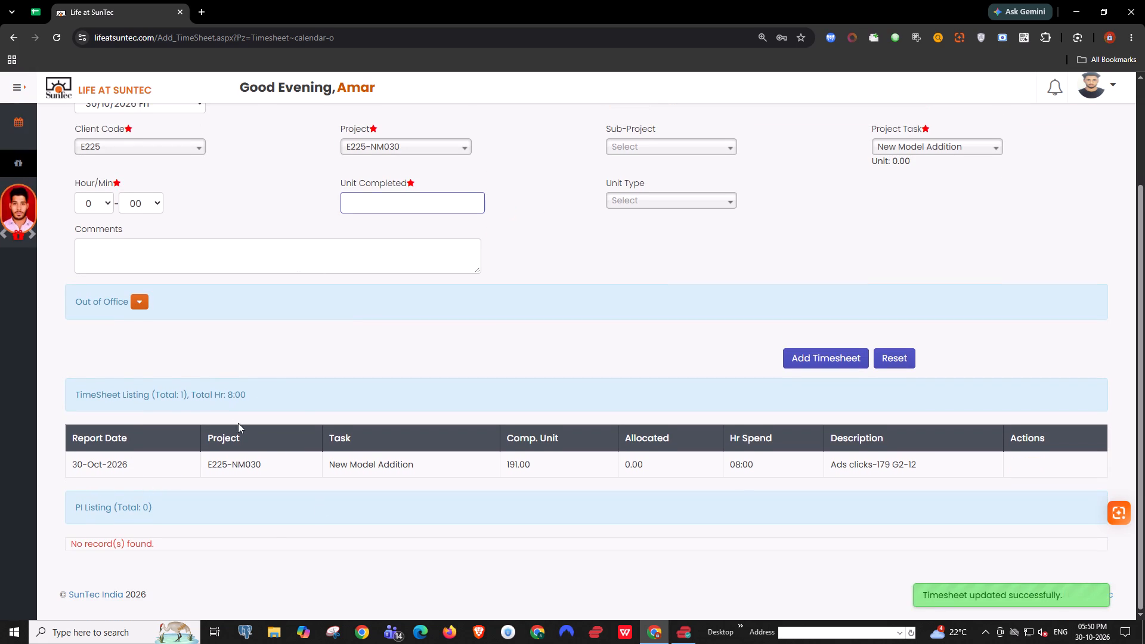
Close the Life at SunTec portal tab to return to the Amar Task Sheet spreadsheet.
{"action": "scroll", "coordinate": [282, 531], "scroll_direction": "down", "scroll_amount": 16}
{"action": "middle_click", "coordinate": [135, 0]}
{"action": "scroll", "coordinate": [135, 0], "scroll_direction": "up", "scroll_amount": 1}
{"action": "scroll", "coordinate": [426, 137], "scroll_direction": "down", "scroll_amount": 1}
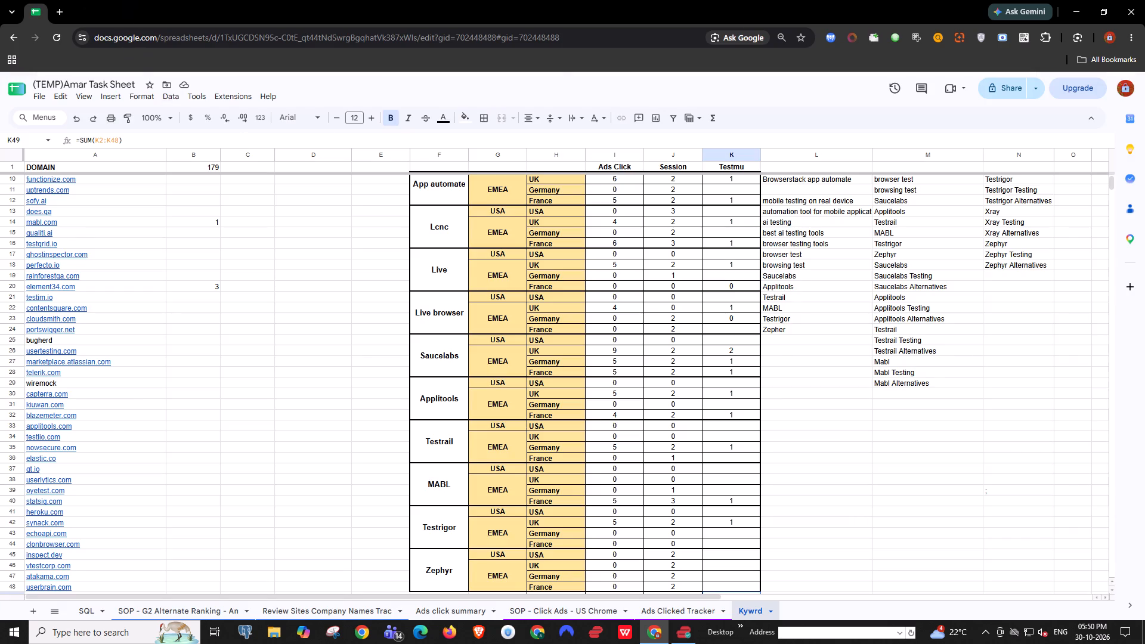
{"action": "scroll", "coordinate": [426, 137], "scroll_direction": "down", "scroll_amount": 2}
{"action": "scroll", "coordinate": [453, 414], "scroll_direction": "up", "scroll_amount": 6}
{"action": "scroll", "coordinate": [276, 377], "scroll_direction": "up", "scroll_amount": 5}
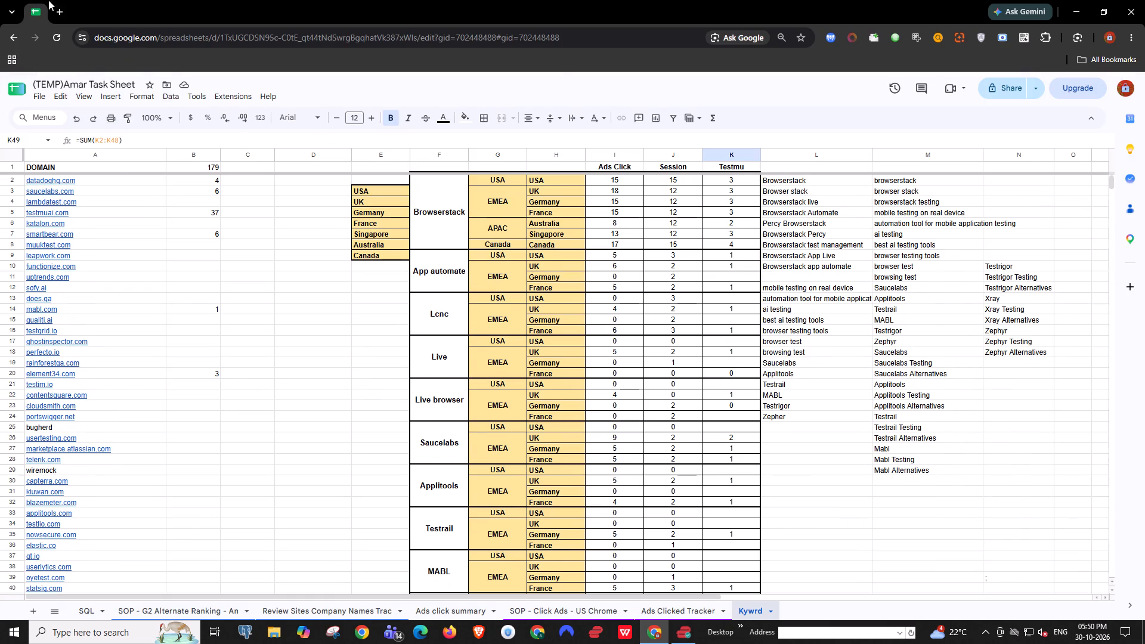
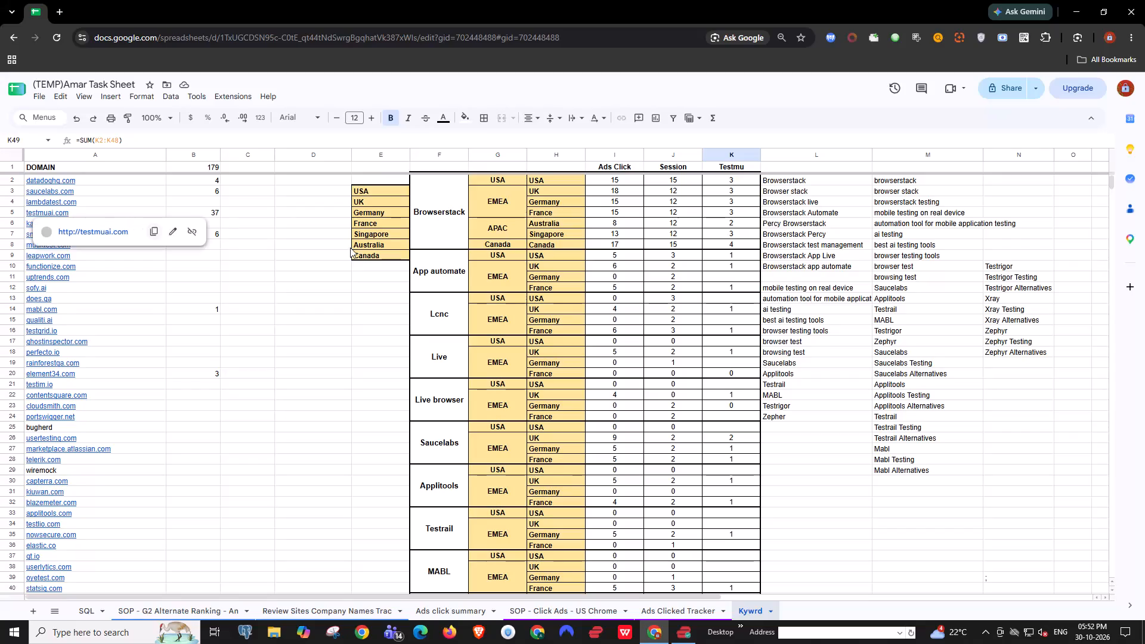
Check the sums of the Browserstack rows, from USA to Canada, in the Session and Ads Click columns.
{"action": "scroll", "coordinate": [664, 236], "scroll_direction": "up", "scroll_amount": 2}
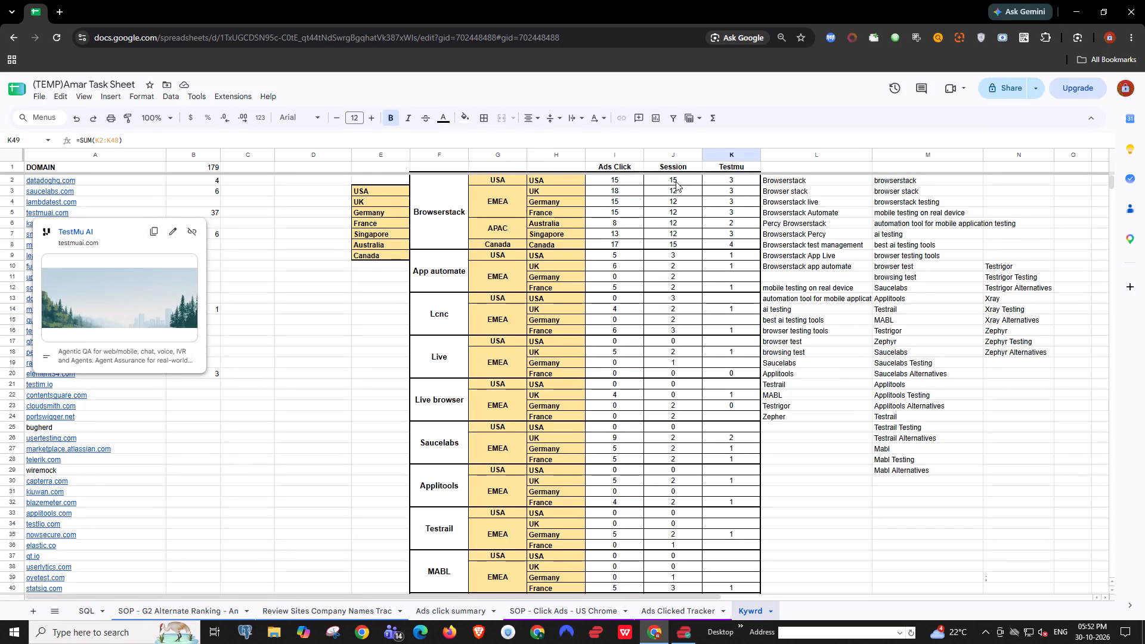
{"action": "left_click_drag", "start_coordinate": [676, 181], "coordinate": [681, 242]}
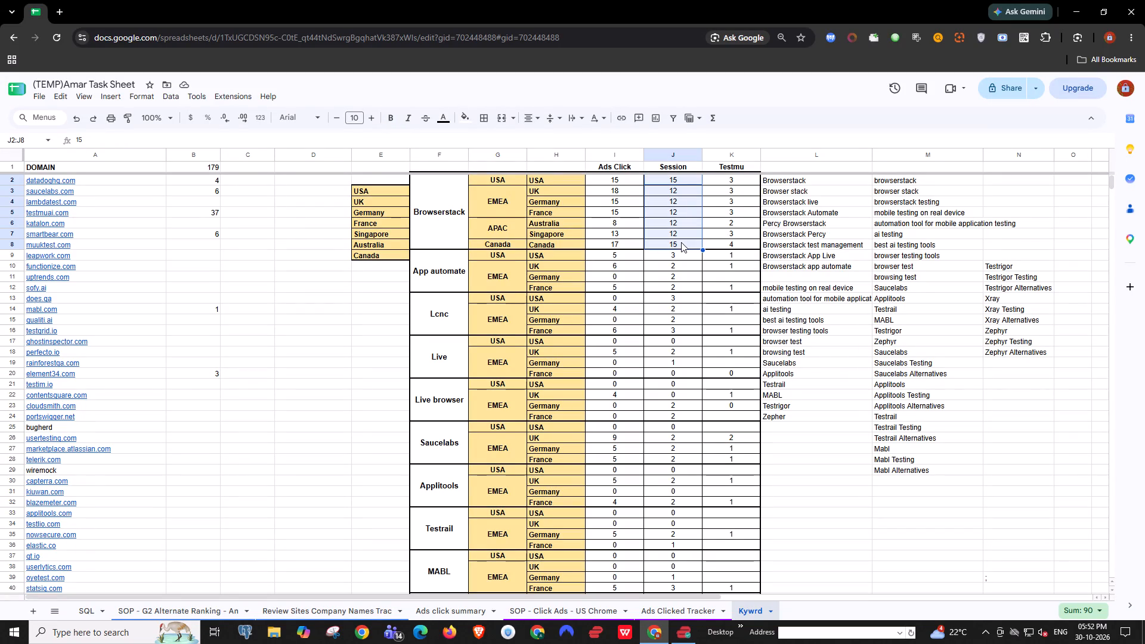
{"action": "scroll", "coordinate": [681, 242], "scroll_direction": "up", "scroll_amount": 2}
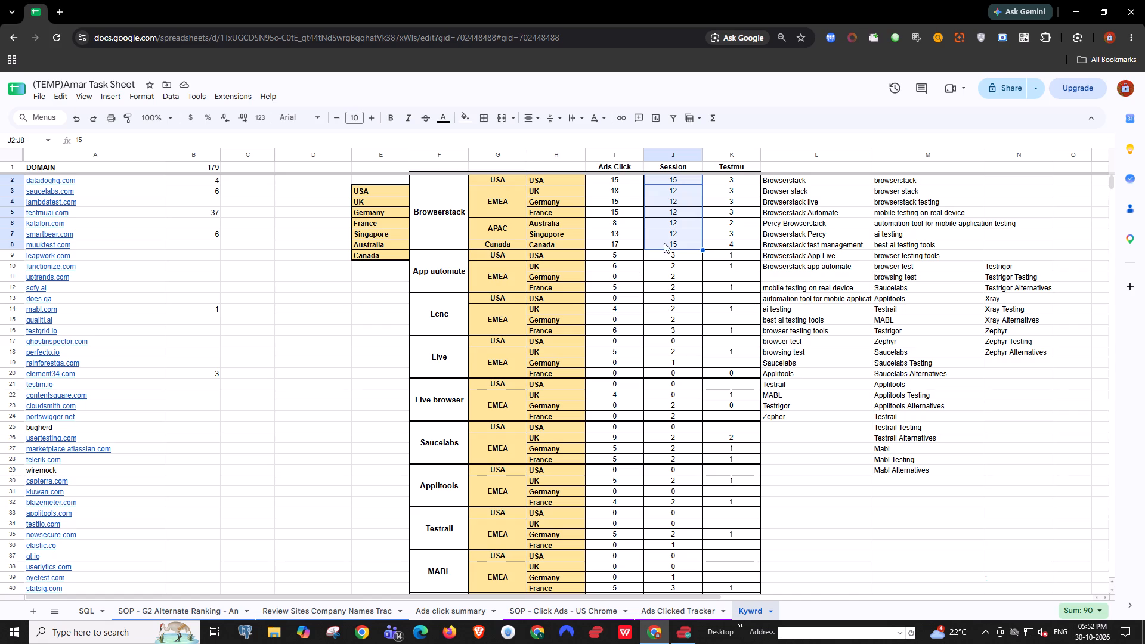
{"action": "left_click_drag", "start_coordinate": [623, 179], "coordinate": [621, 230]}
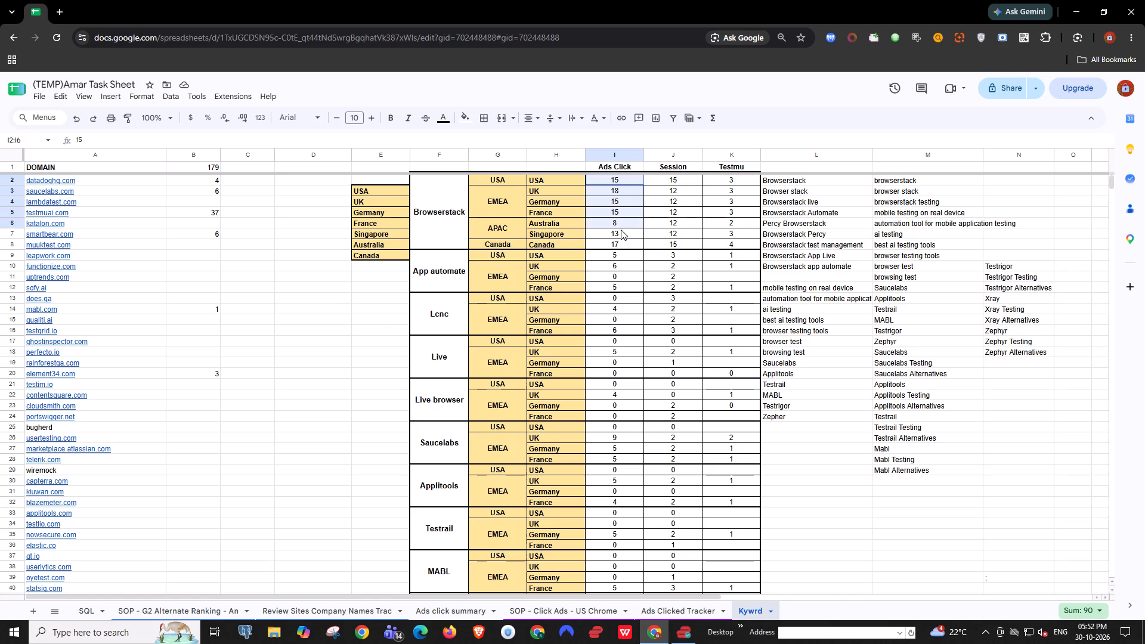
{"action": "left_click_drag", "start_coordinate": [621, 230], "coordinate": [621, 242]}
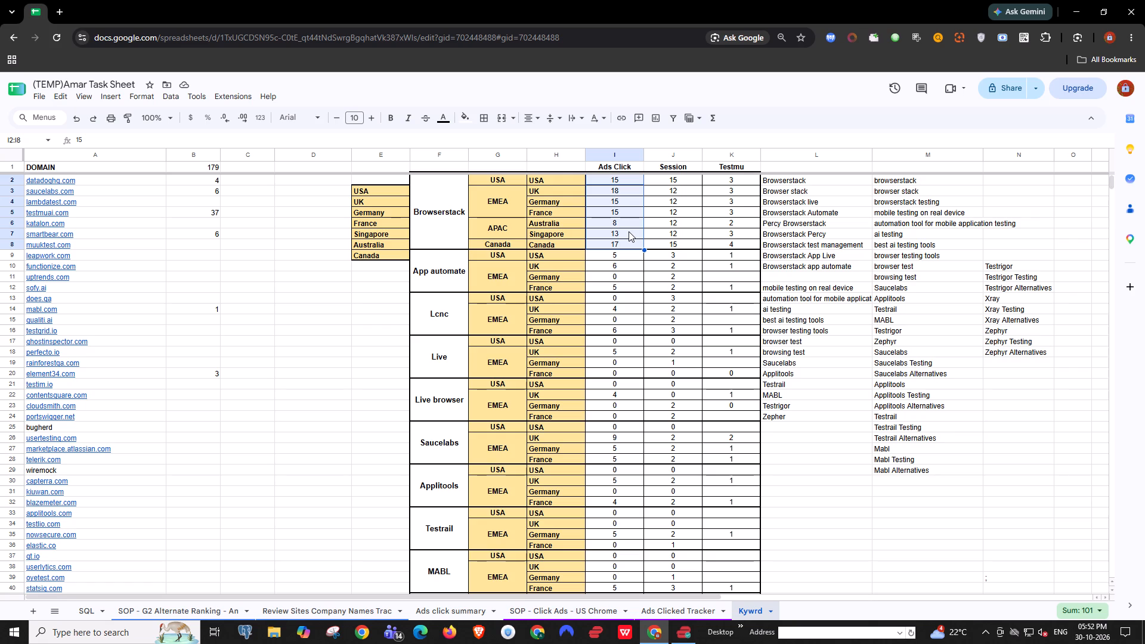
Calculate 21 multiplied by 5, by 6 and by 4 in a new browser tab, ending on 21*5.
{"action": "left_click", "coordinate": [63, 7]}
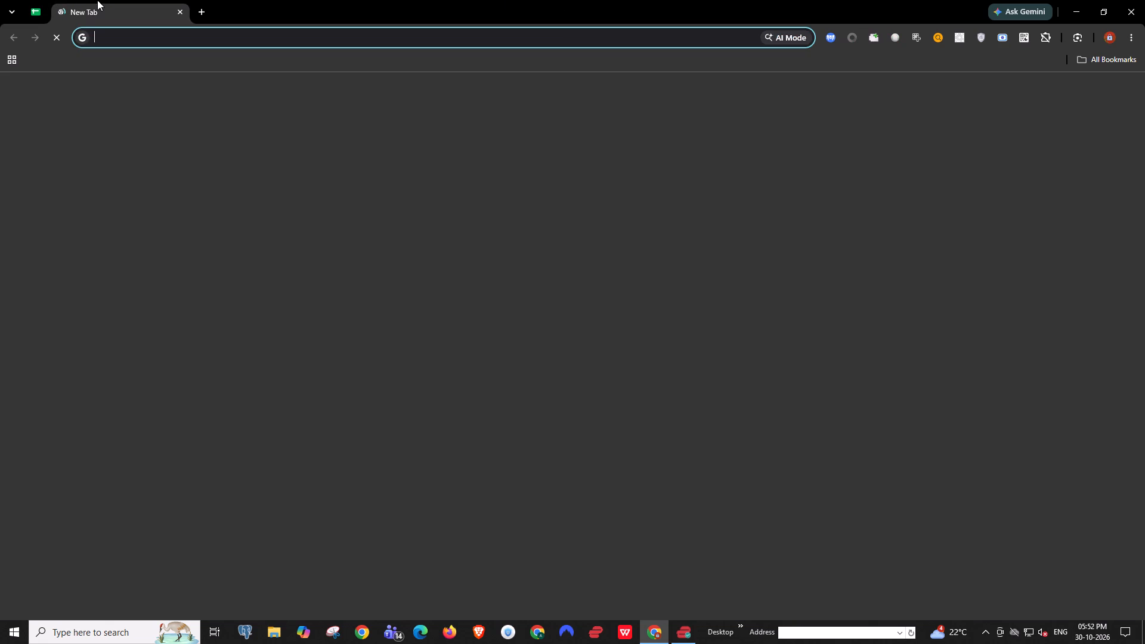
{"action": "type", "text": "21"}
{"action": "key", "text": "asterisk"}
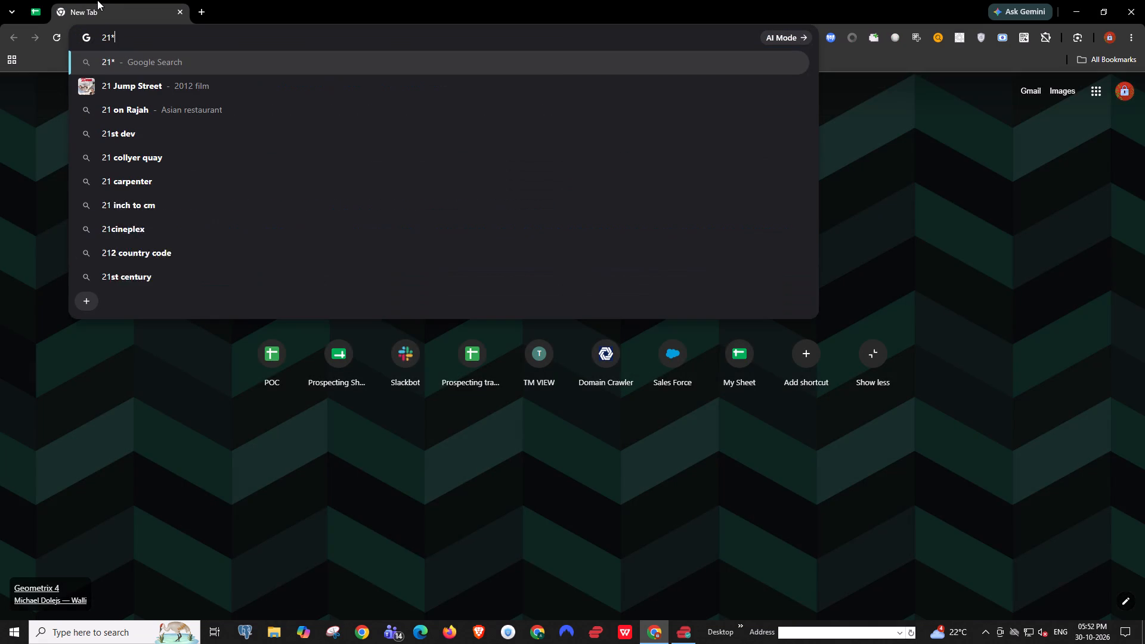
{"action": "key", "text": "5"}
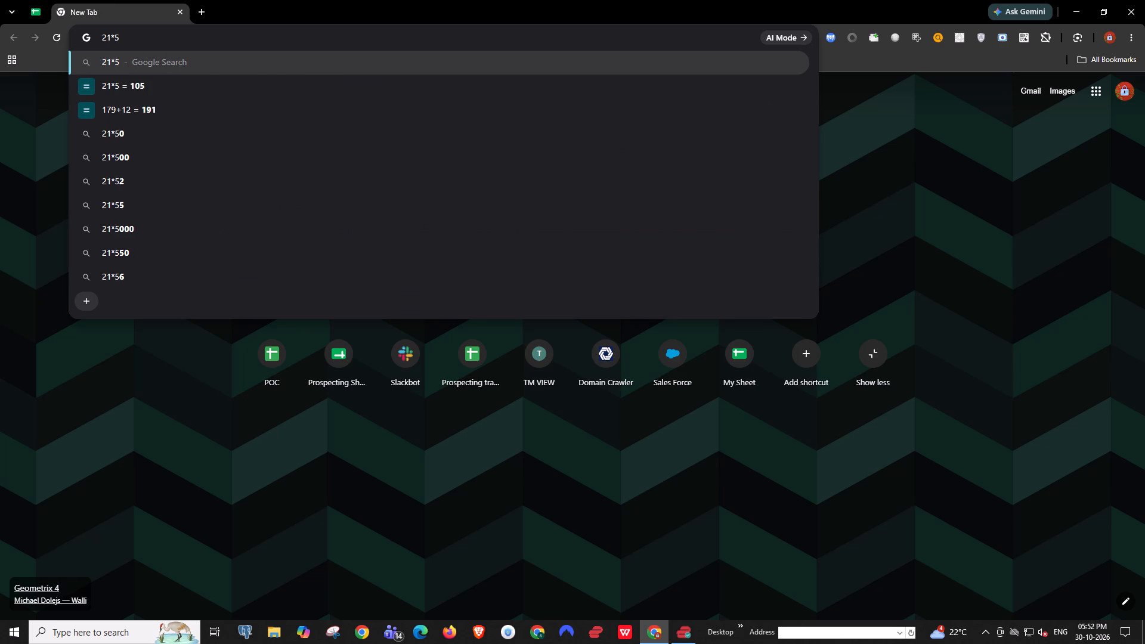
{"action": "key", "text": "BackSpace"}
{"action": "key", "text": "6"}
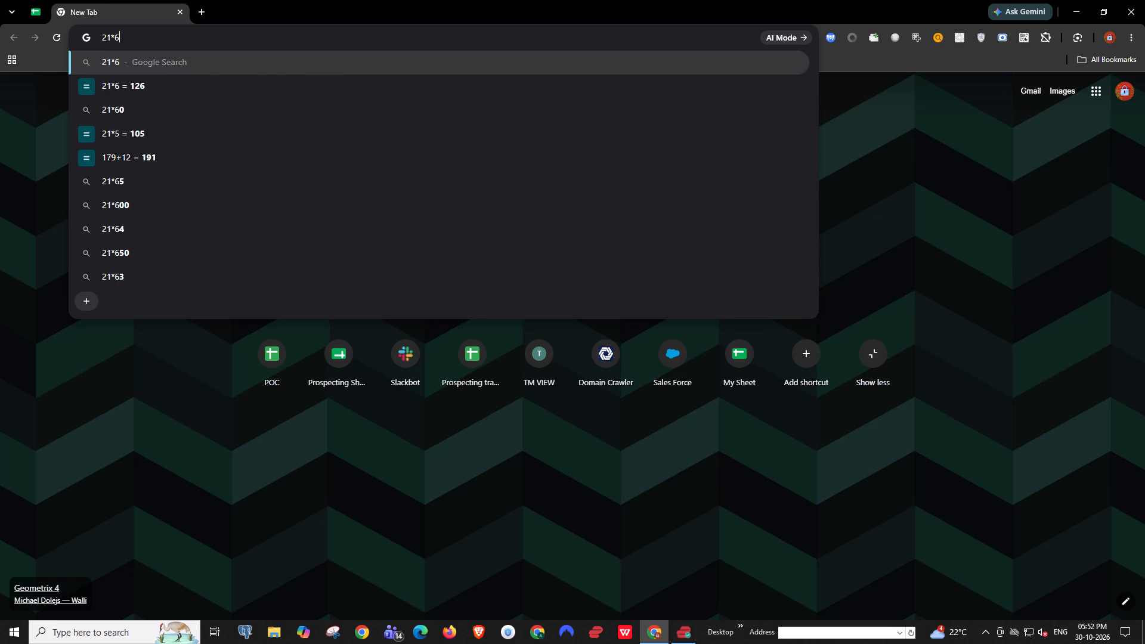
{"action": "key", "text": "BackSpace"}
{"action": "key", "text": "4"}
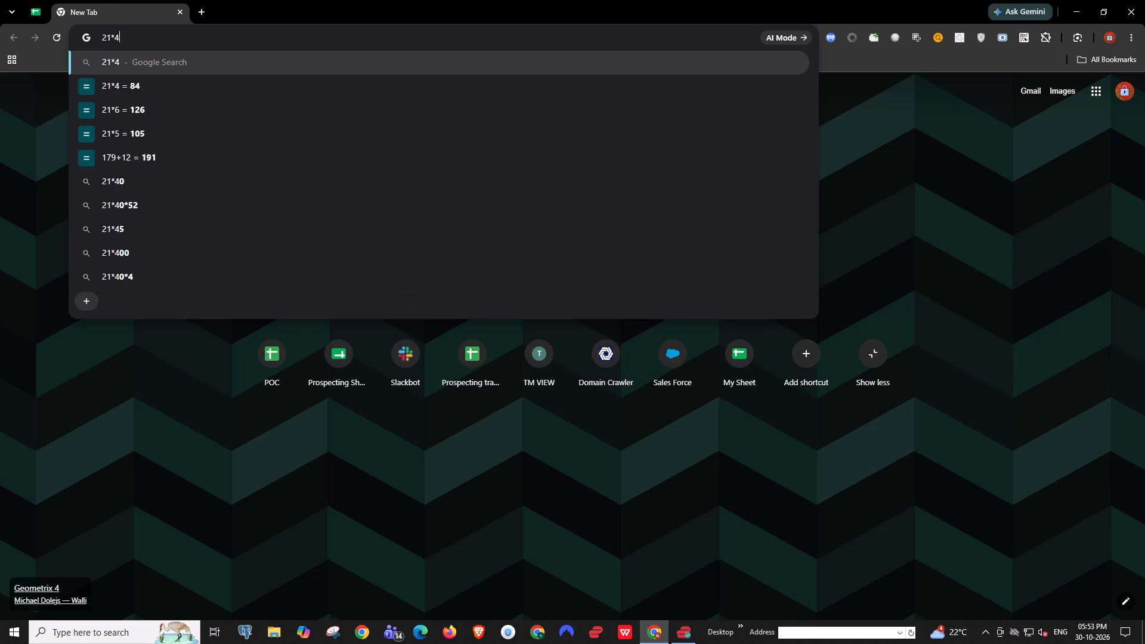
{"action": "key", "text": "BackSpace"}
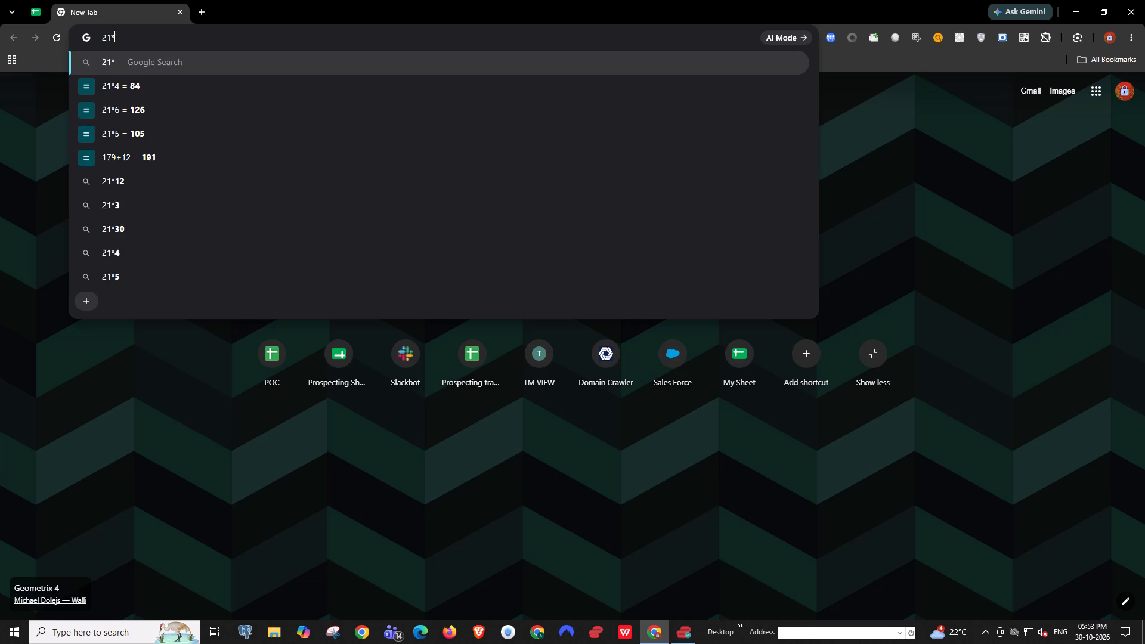
{"action": "key", "text": "5"}
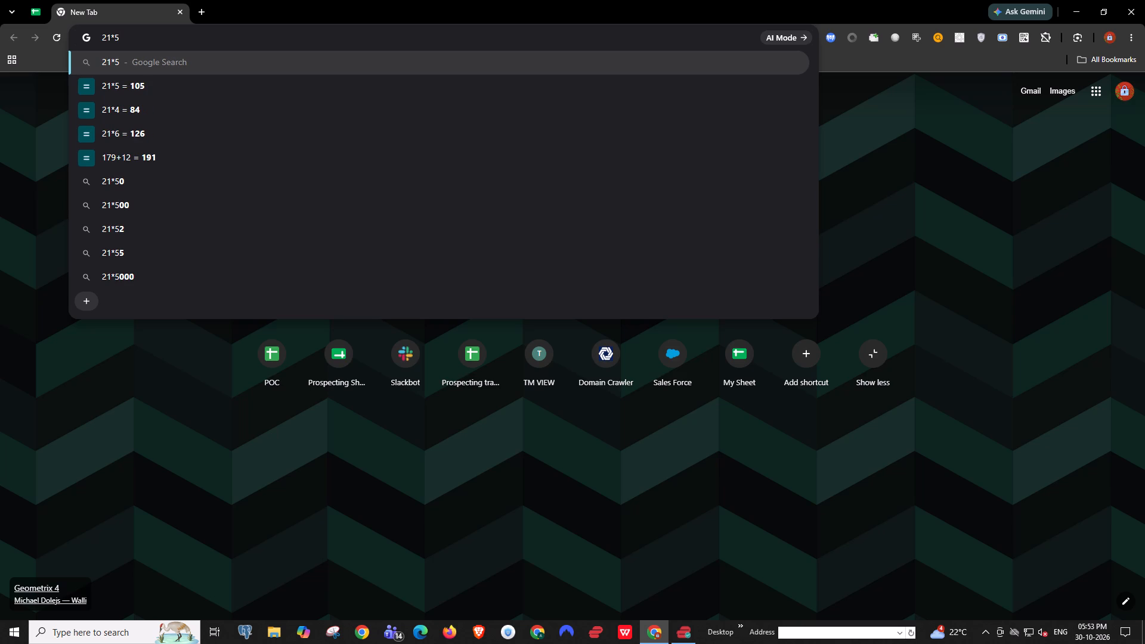